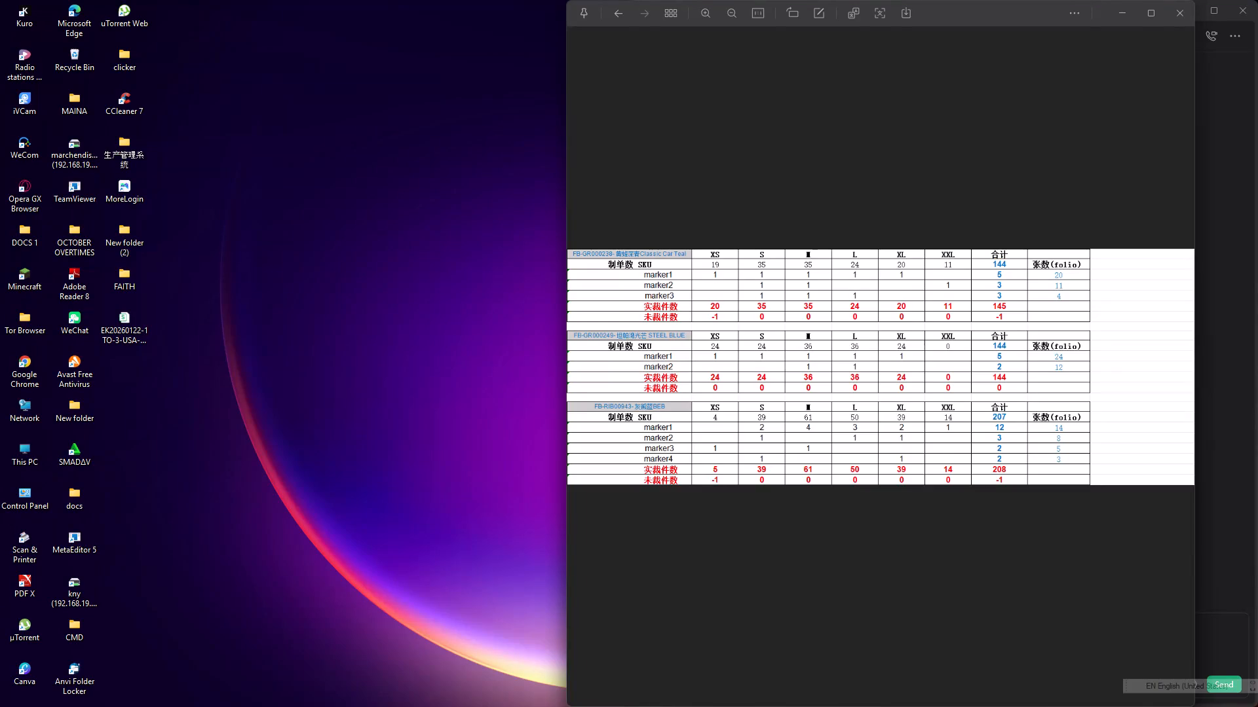
# Switch to WPS Office and open Sheet1 of the NE SEP- DEC 2026 RECORDS workbook, dismissing the Scroll Lock notice.
pyautogui.moveTo(712, 0); pyautogui.dragTo(795, 27)
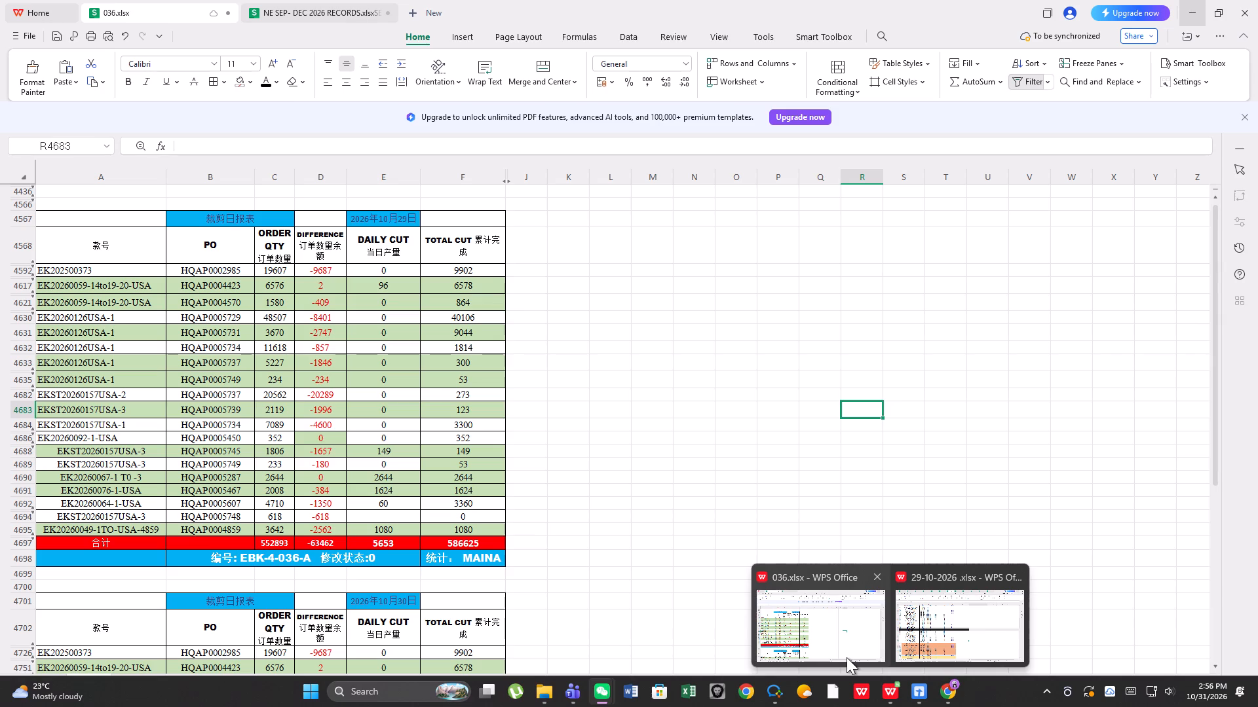
pyautogui.click(883, 641)
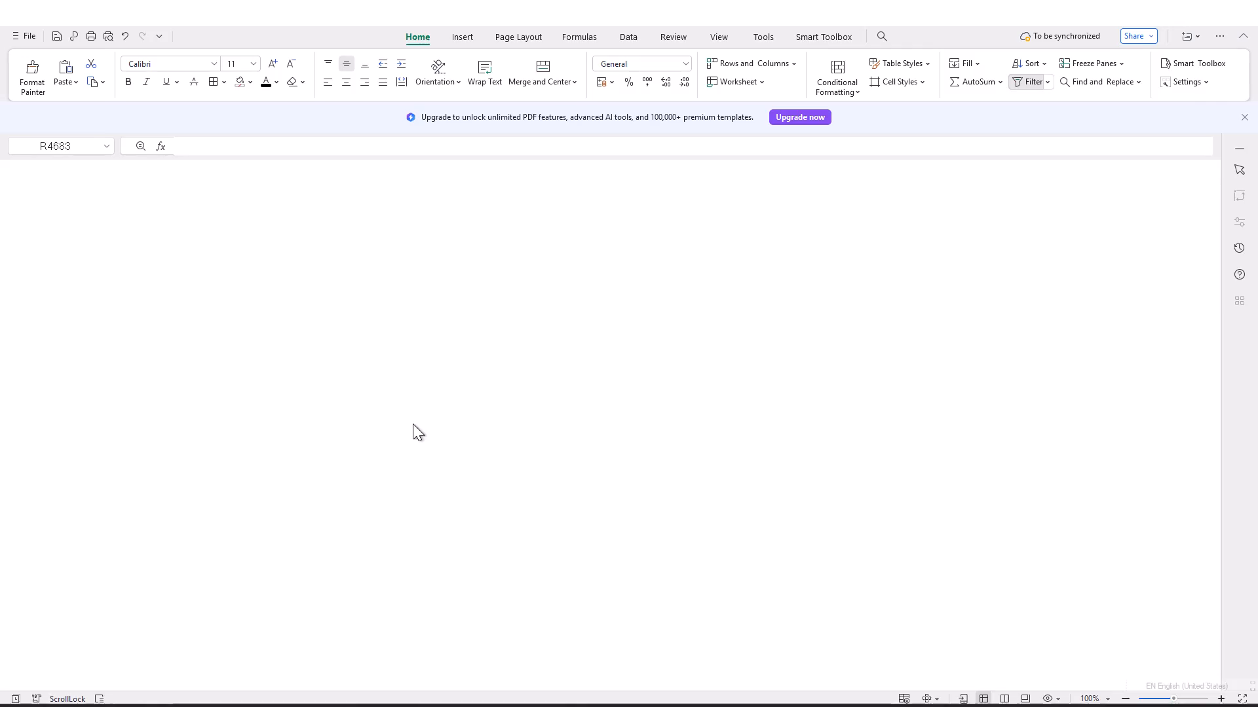
pyautogui.click(285, 0)
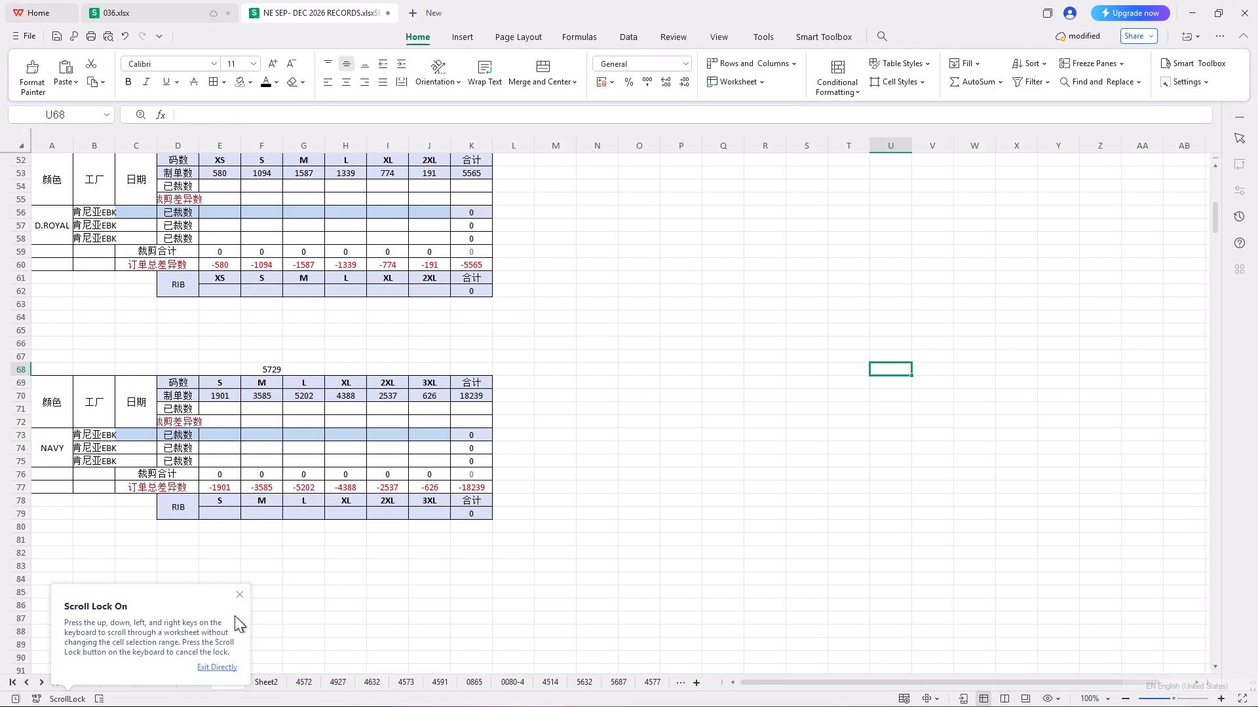
pyautogui.click(242, 592)
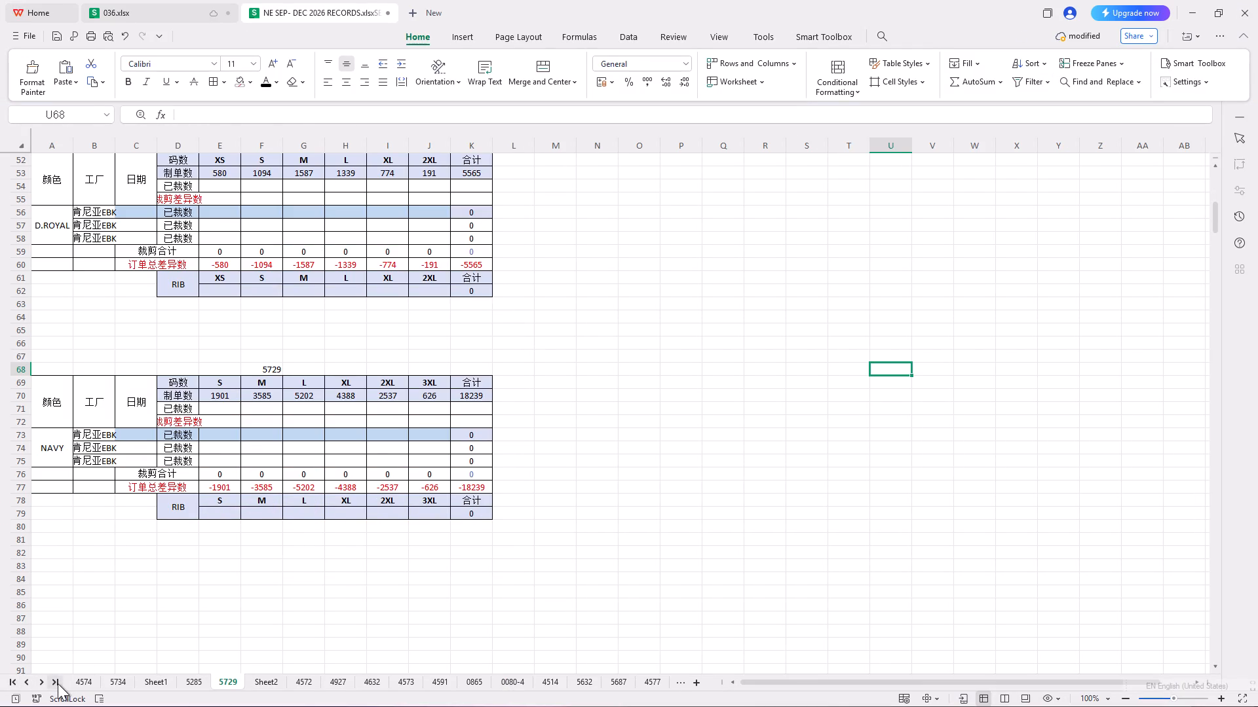
pyautogui.tripleClick(58, 683)
pyautogui.tripleClick(58, 683)
pyautogui.tripleClick(58, 683)
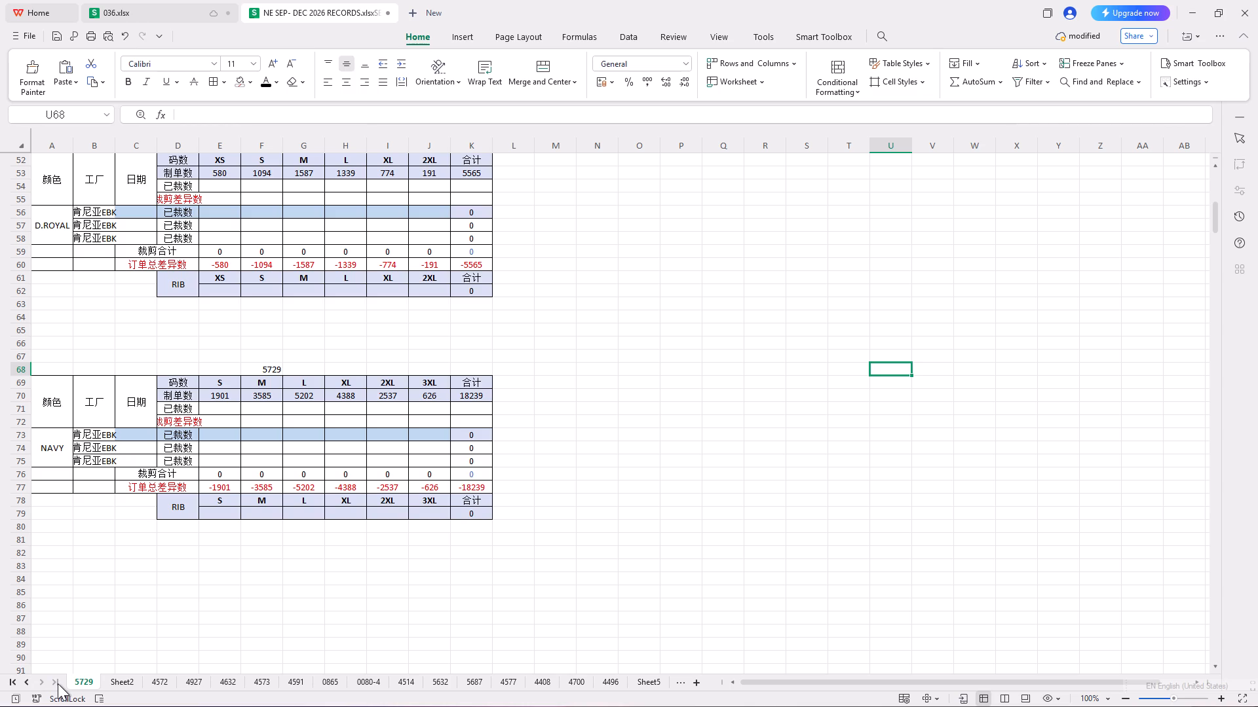
pyautogui.click(58, 683)
pyautogui.click(26, 679)
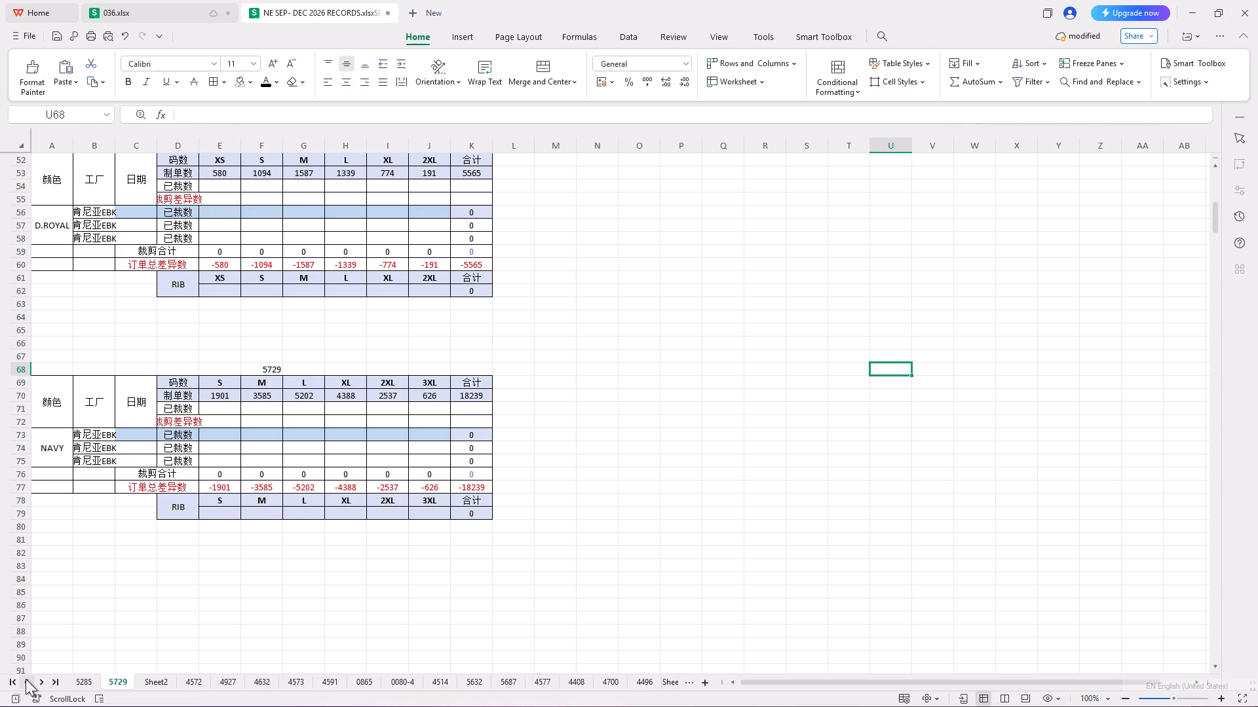
pyautogui.click(26, 679)
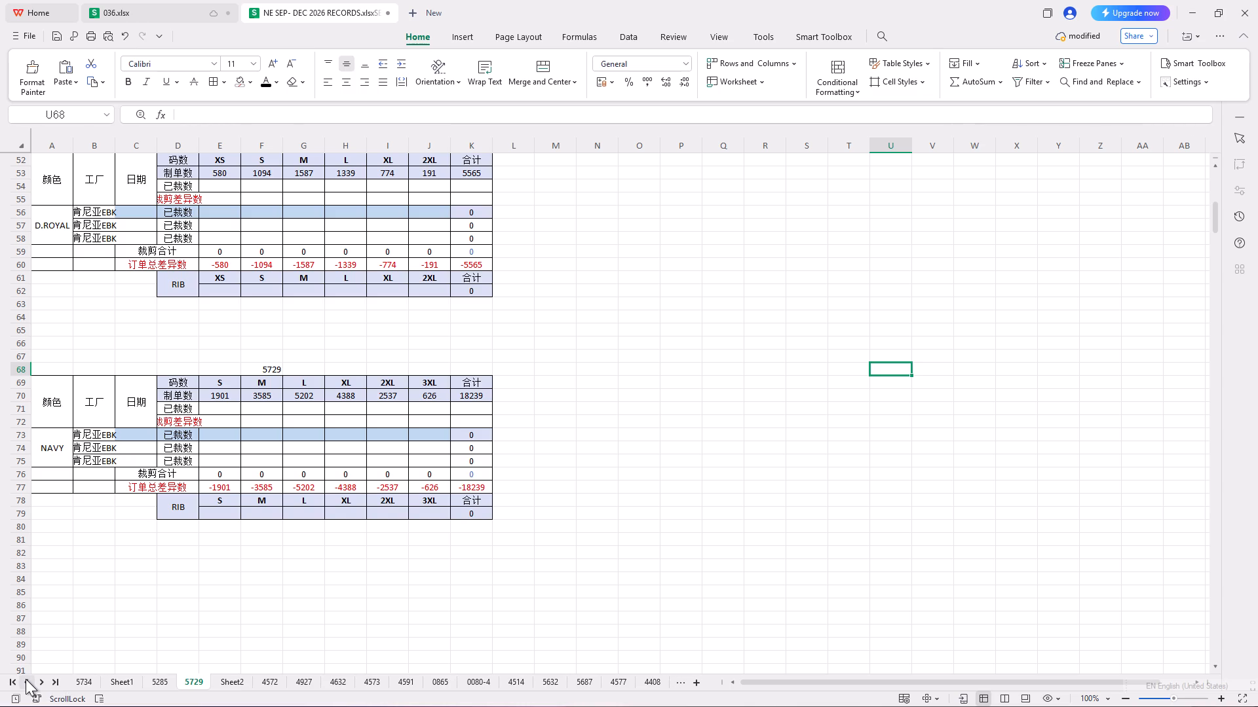
pyautogui.click(118, 676)
# Clear the filter on column B of Sheet1 and review the dated rows down to 29/10/2026.
pyautogui.scroll(6, 237, 330)
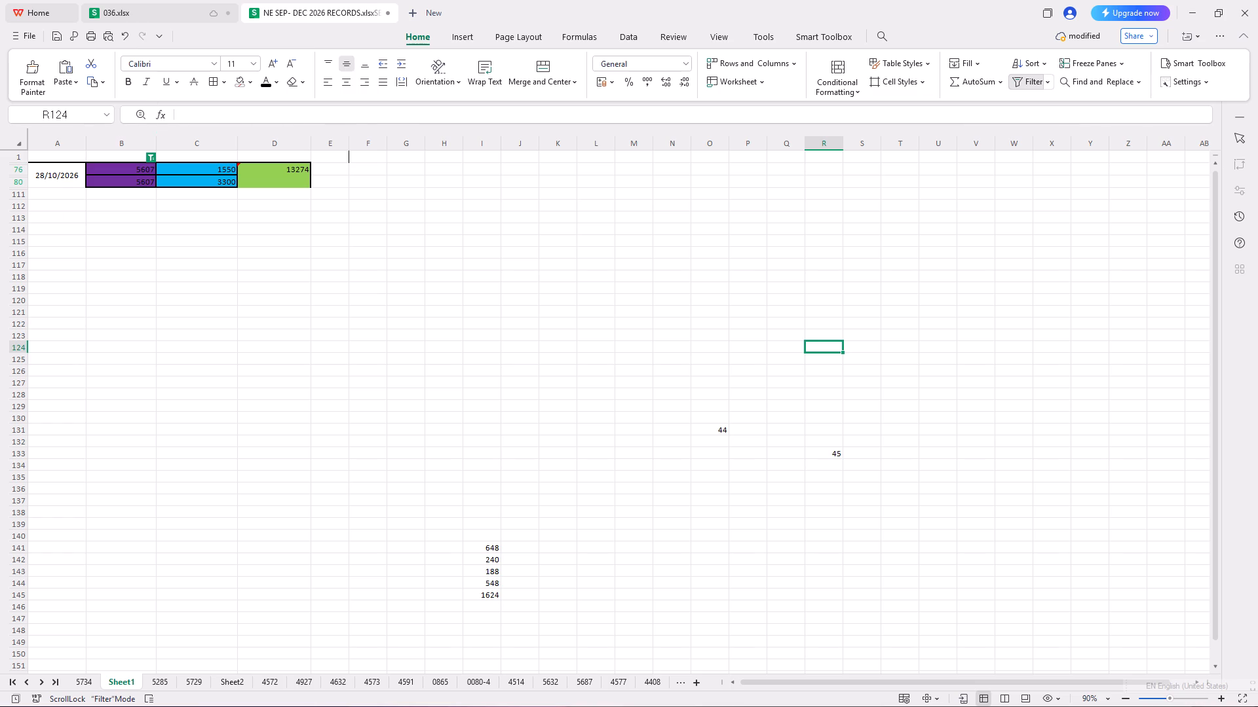
pyautogui.click(151, 157)
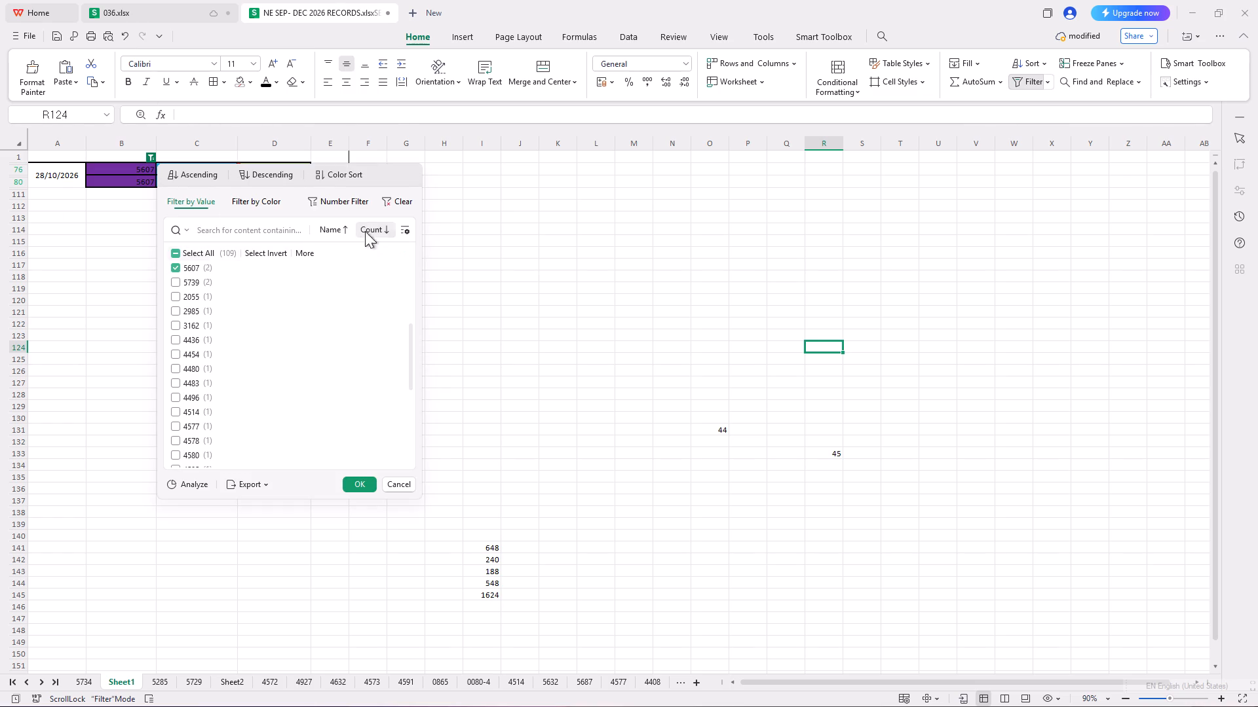
pyautogui.click(402, 195)
pyautogui.scroll(-11, 670, 371)
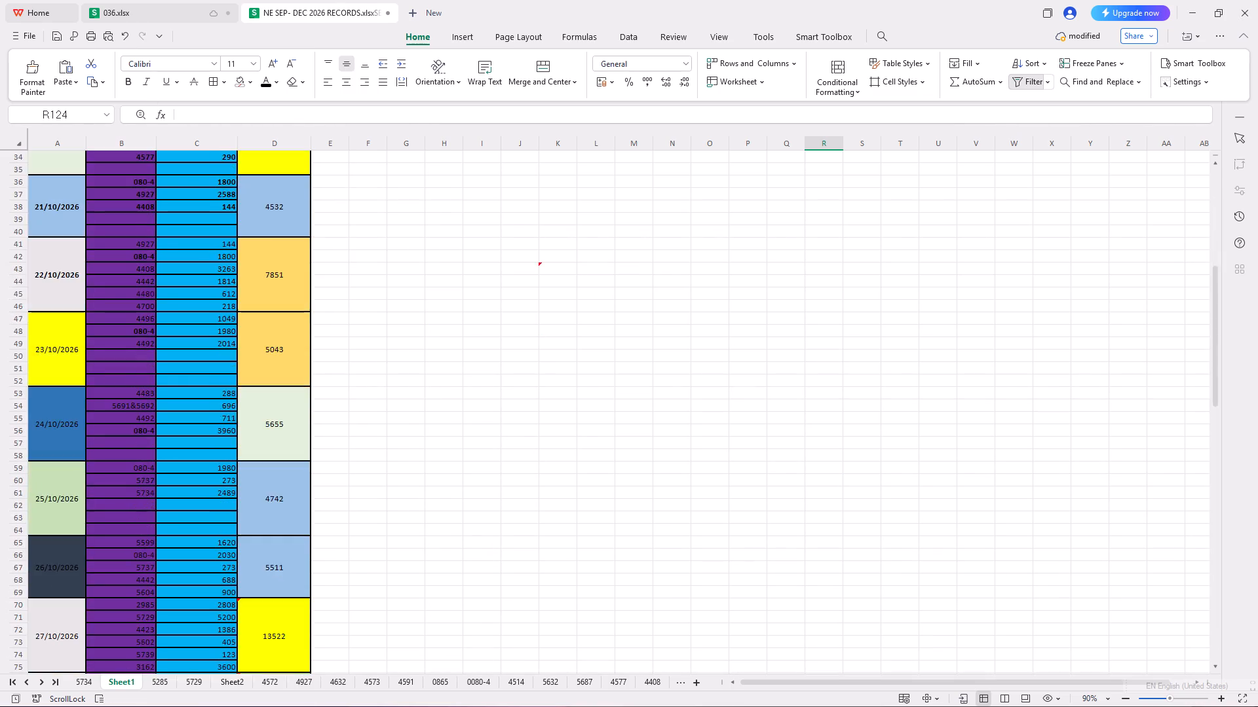
pyautogui.scroll(-15, 609, 421)
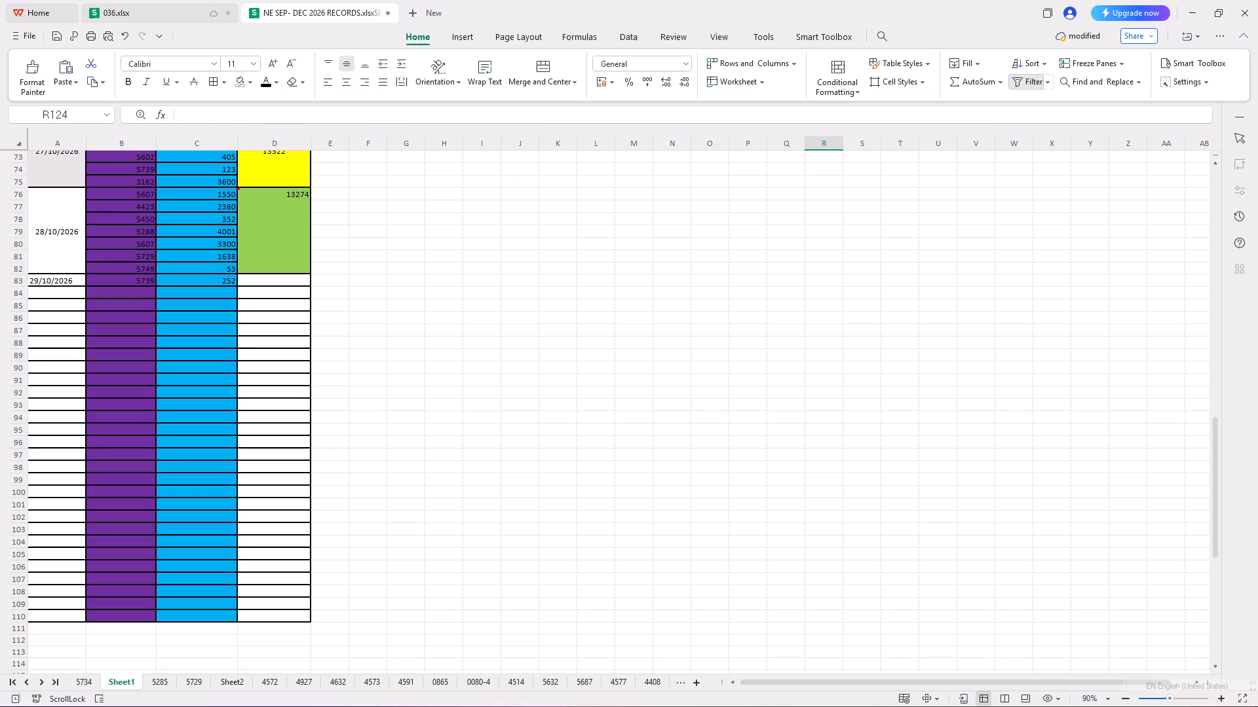
pyautogui.click(156, 263)
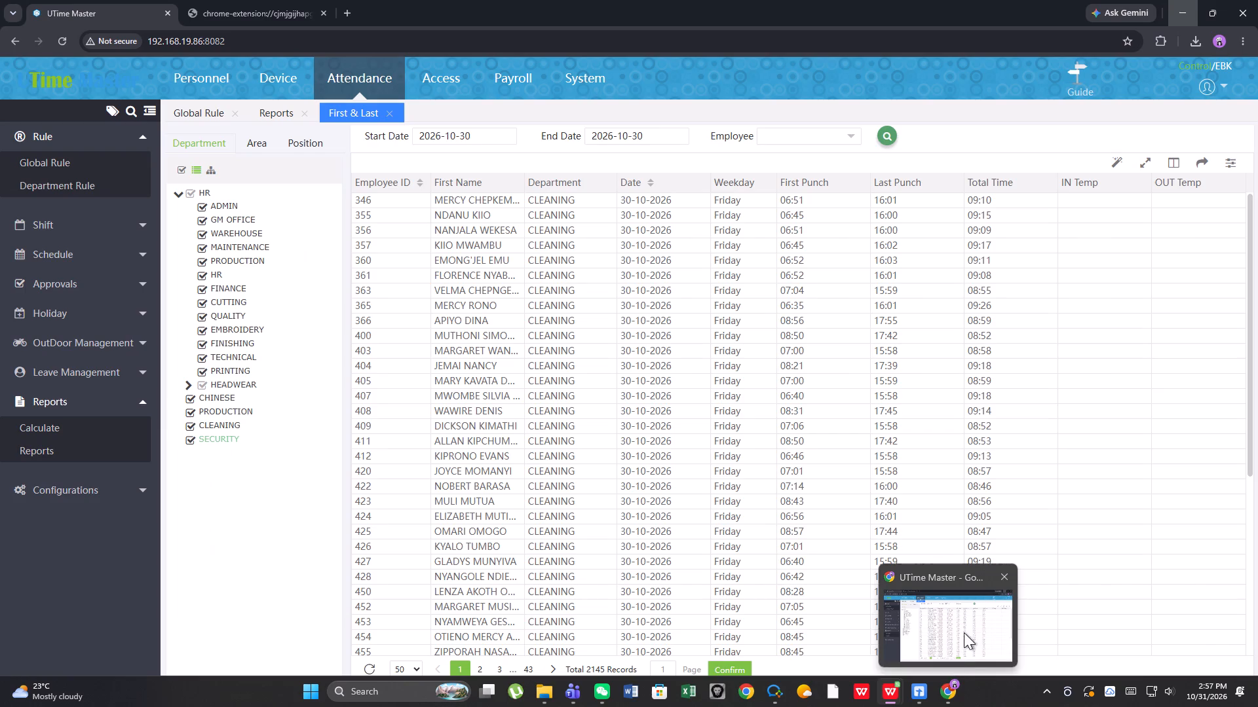
# Switch to Google Chrome and search for Manchester United F.C. in a new tab.
pyautogui.click(966, 630)
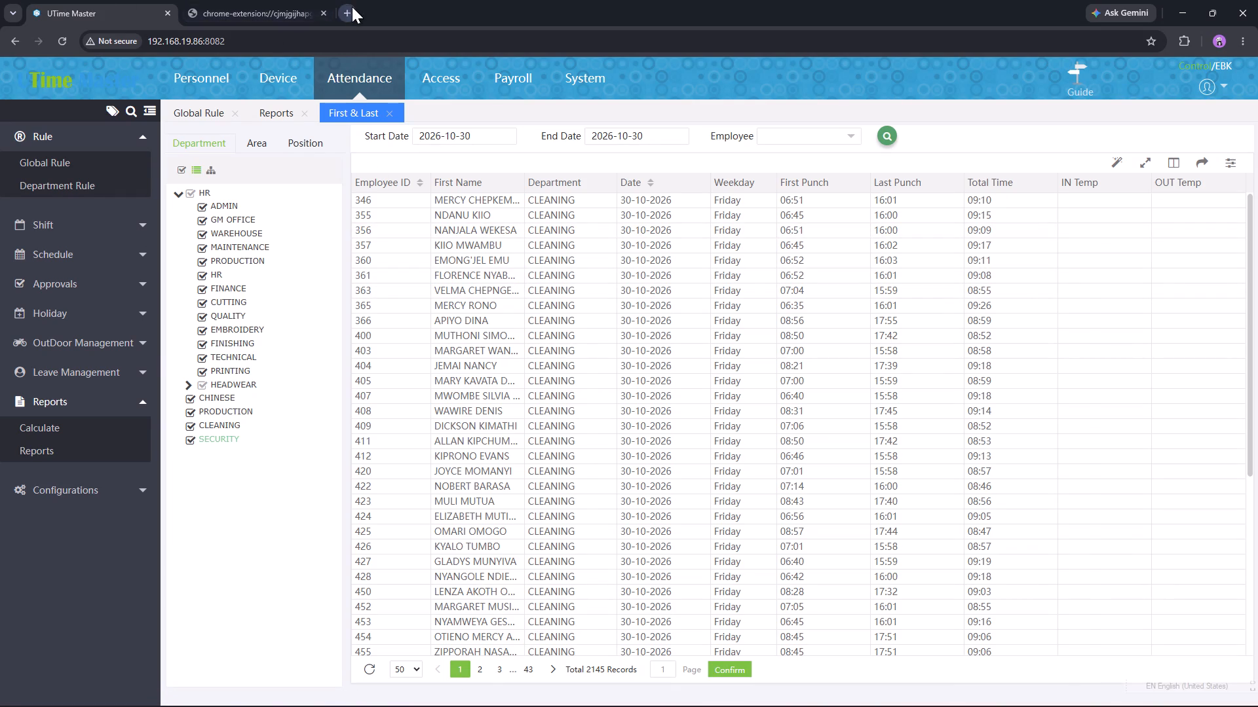
pyautogui.click(352, 7)
pyautogui.click(337, 40)
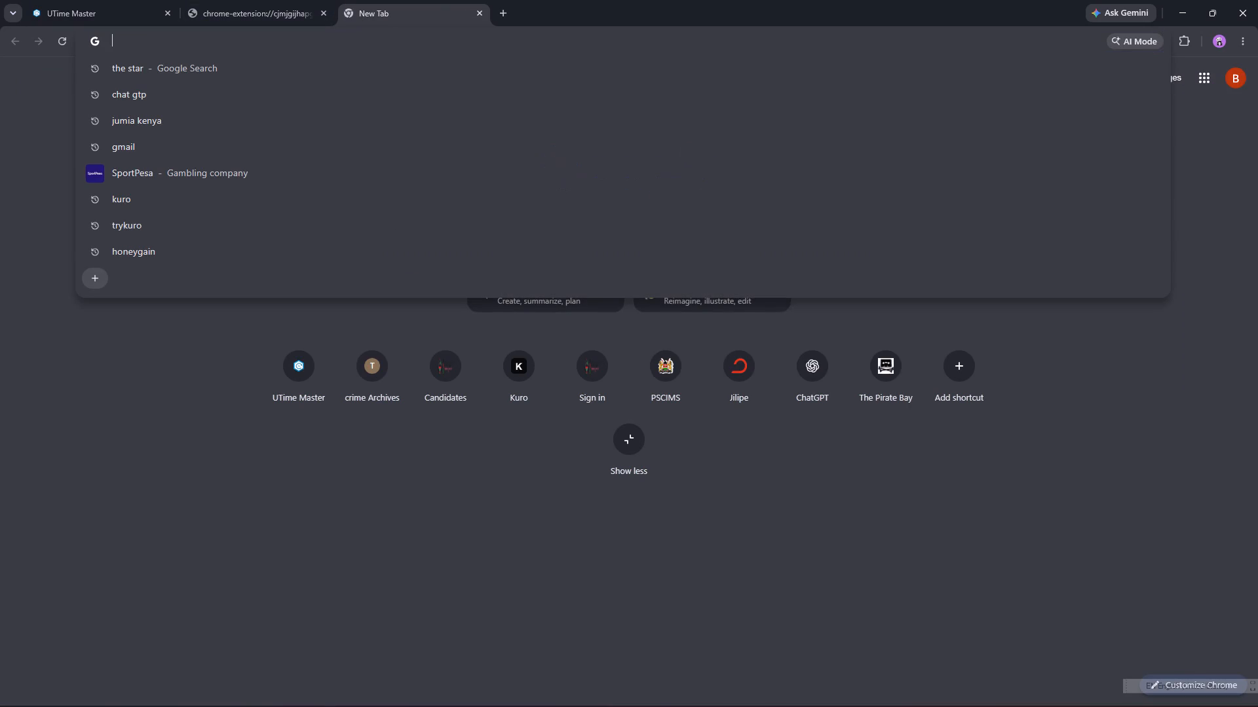
pyautogui.write('ma')
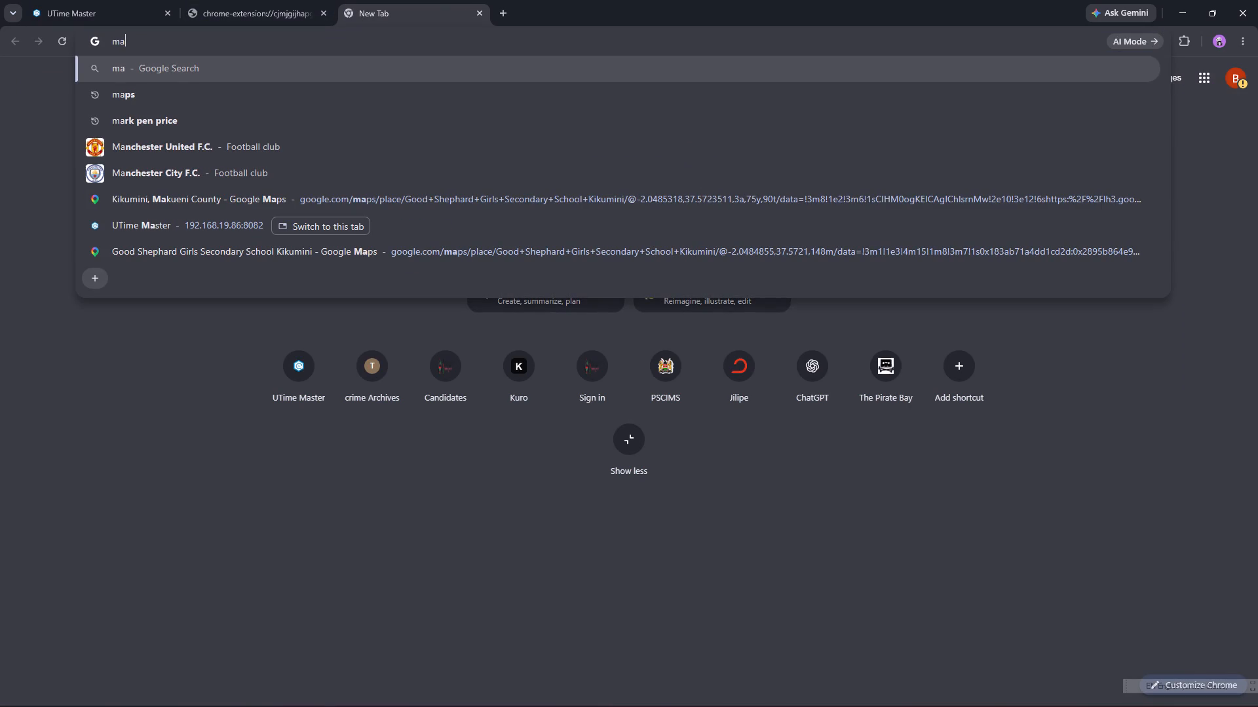
pyautogui.press('n')
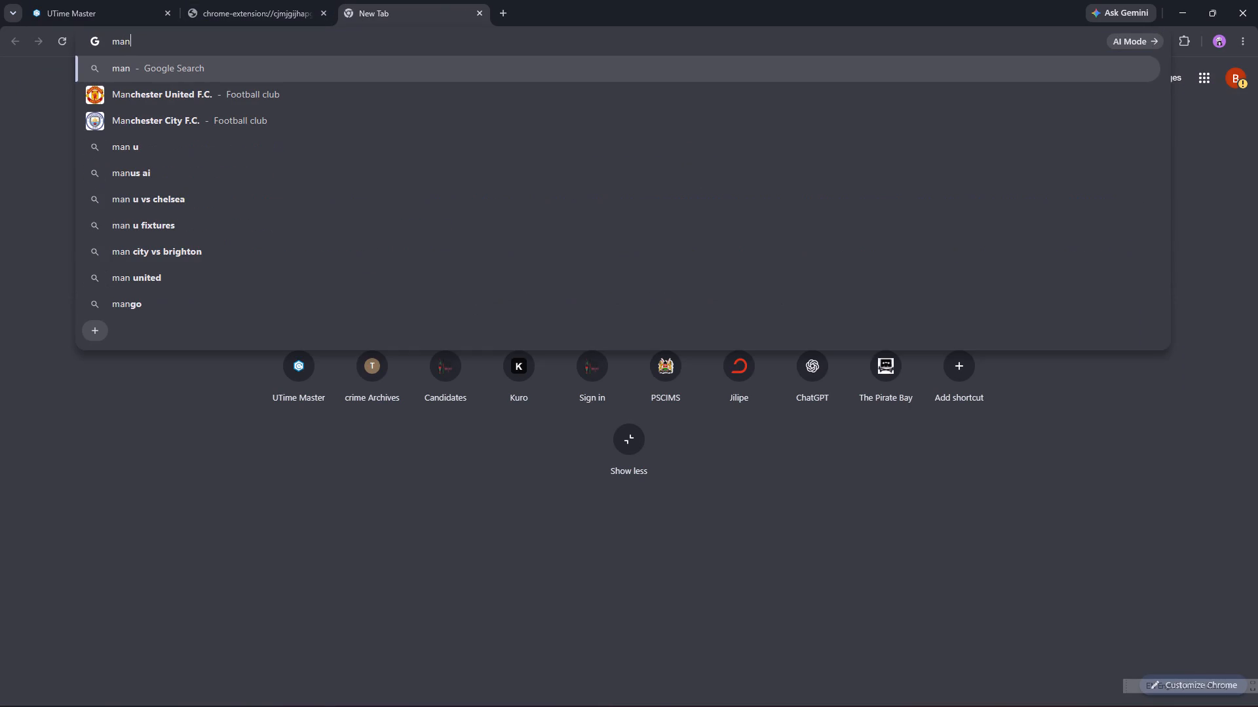
pyautogui.click(186, 88)
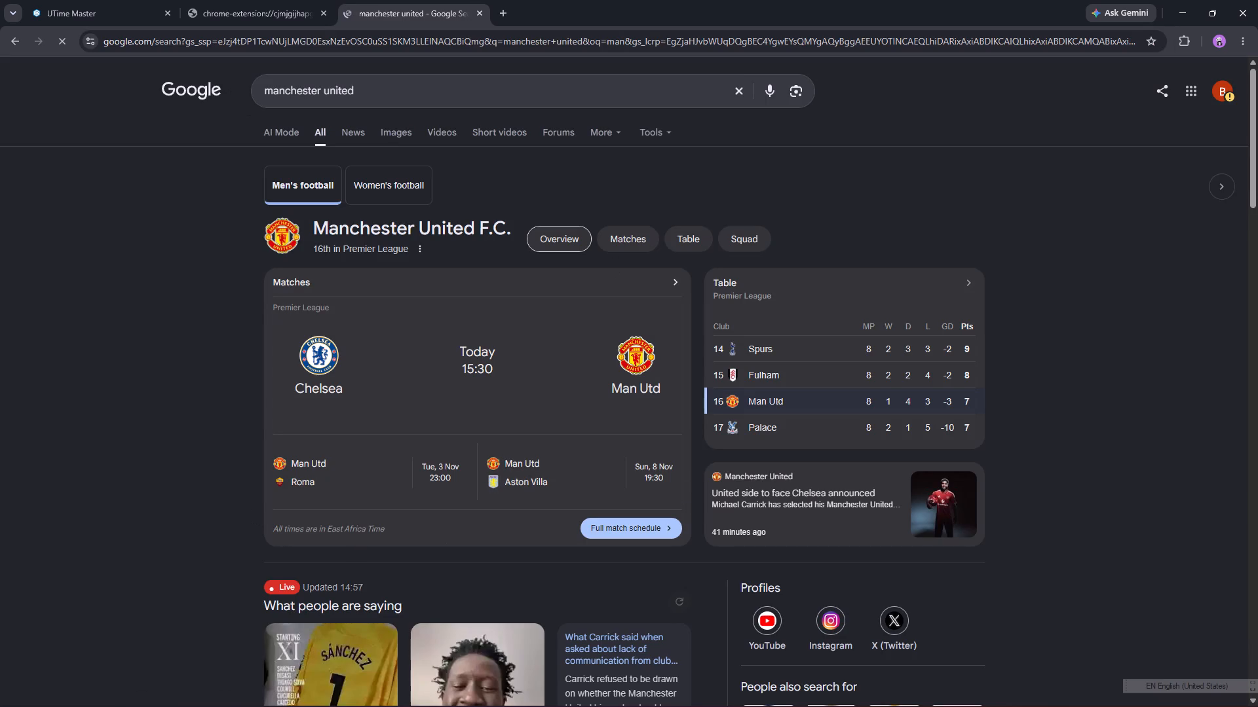
# Open Manchester United's squad list in the search results and examine its goalkeepers and defenders.
pyautogui.click(760, 238)
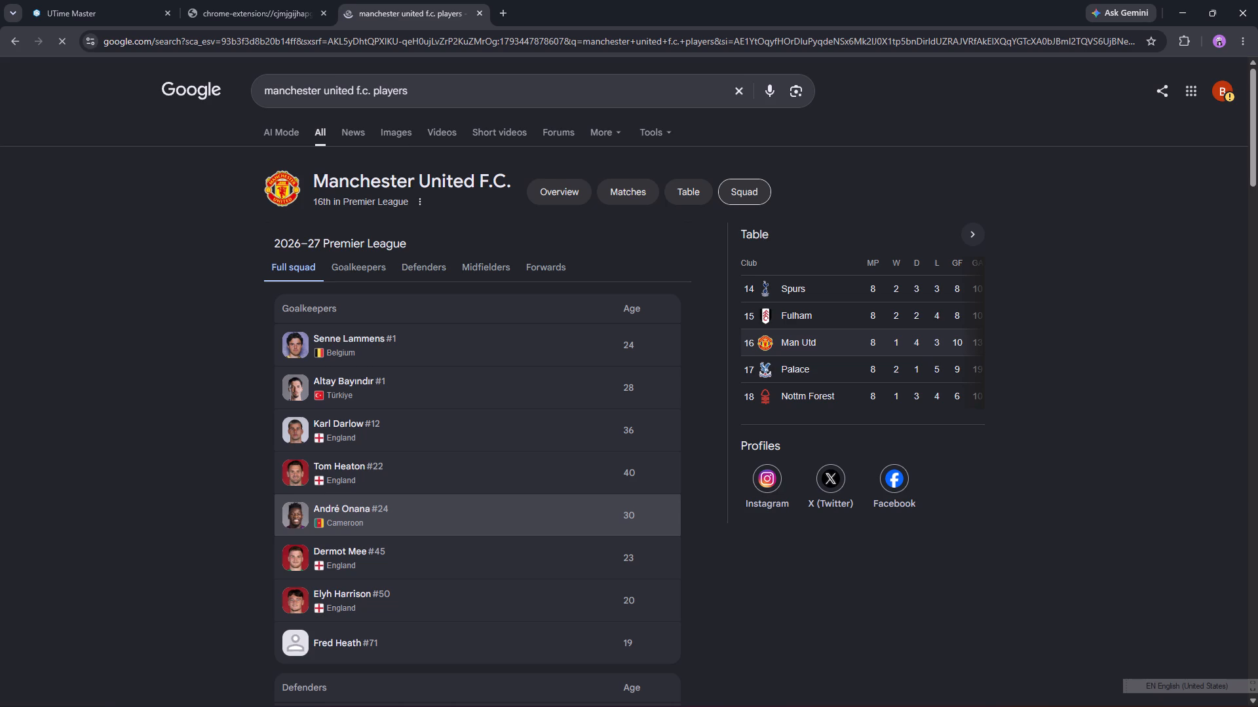
pyautogui.scroll(-2, 448, 535)
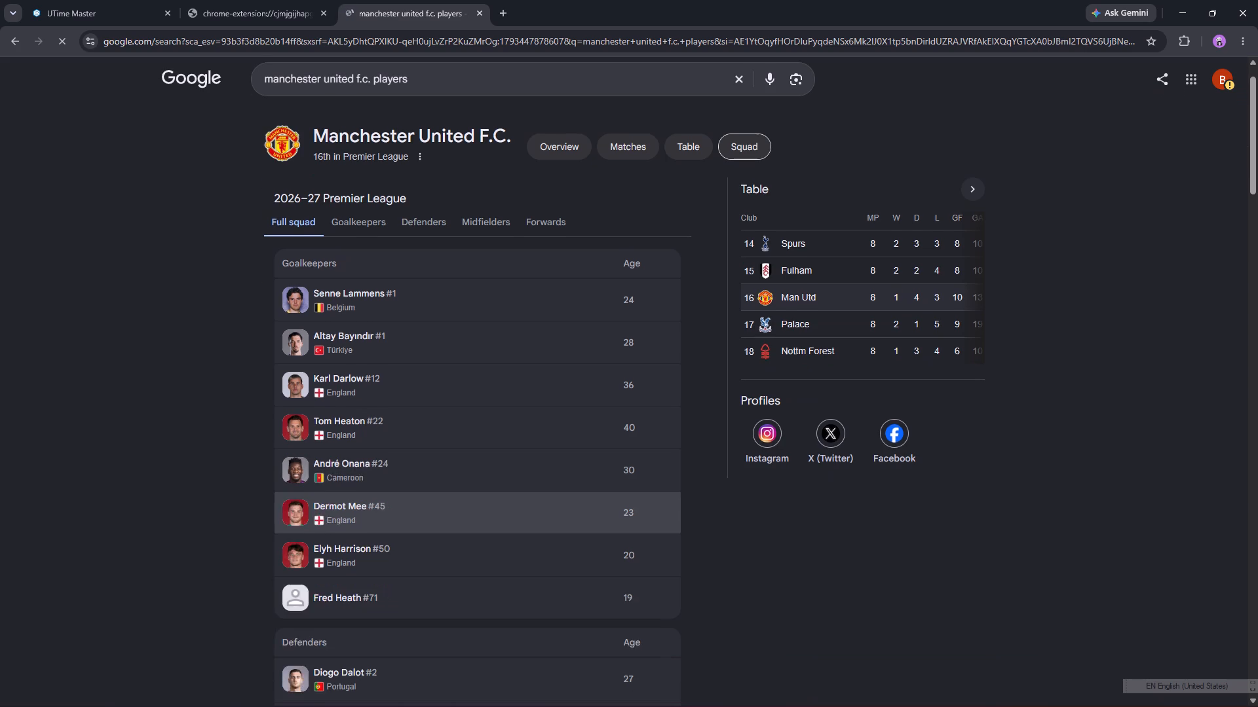
pyautogui.scroll(-9, 448, 535)
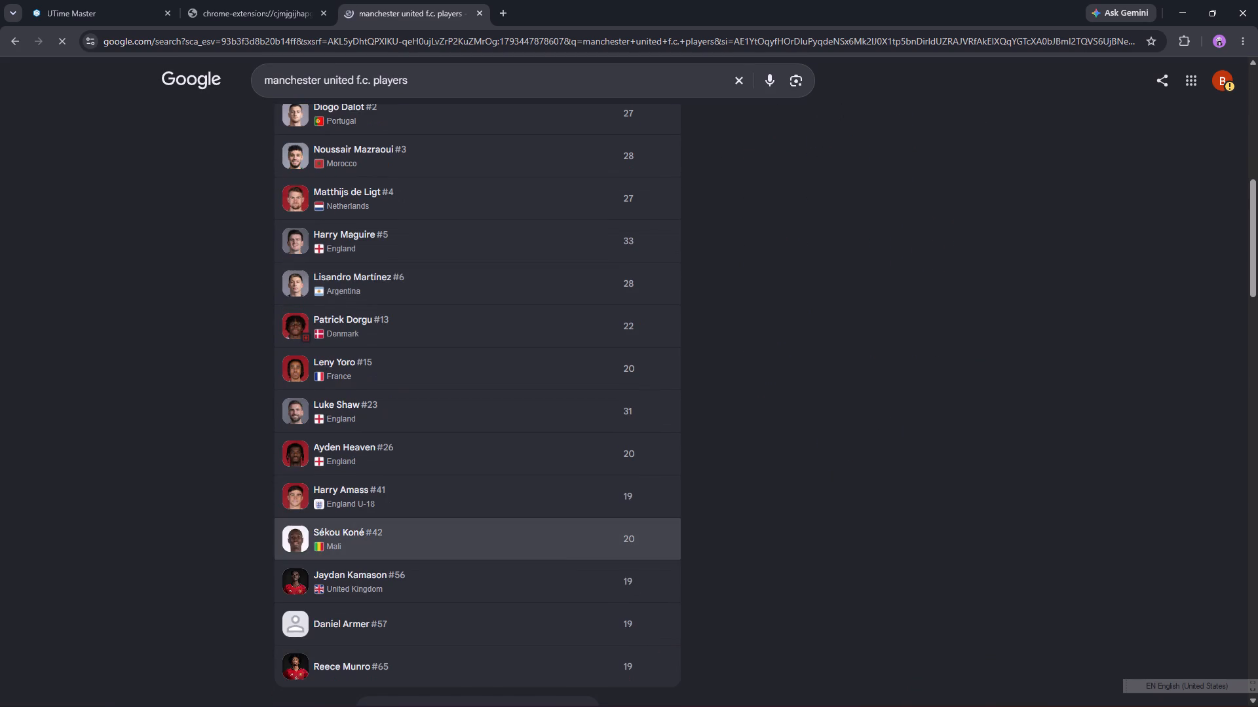
pyautogui.scroll(-3, 448, 535)
pyautogui.scroll(20, 448, 535)
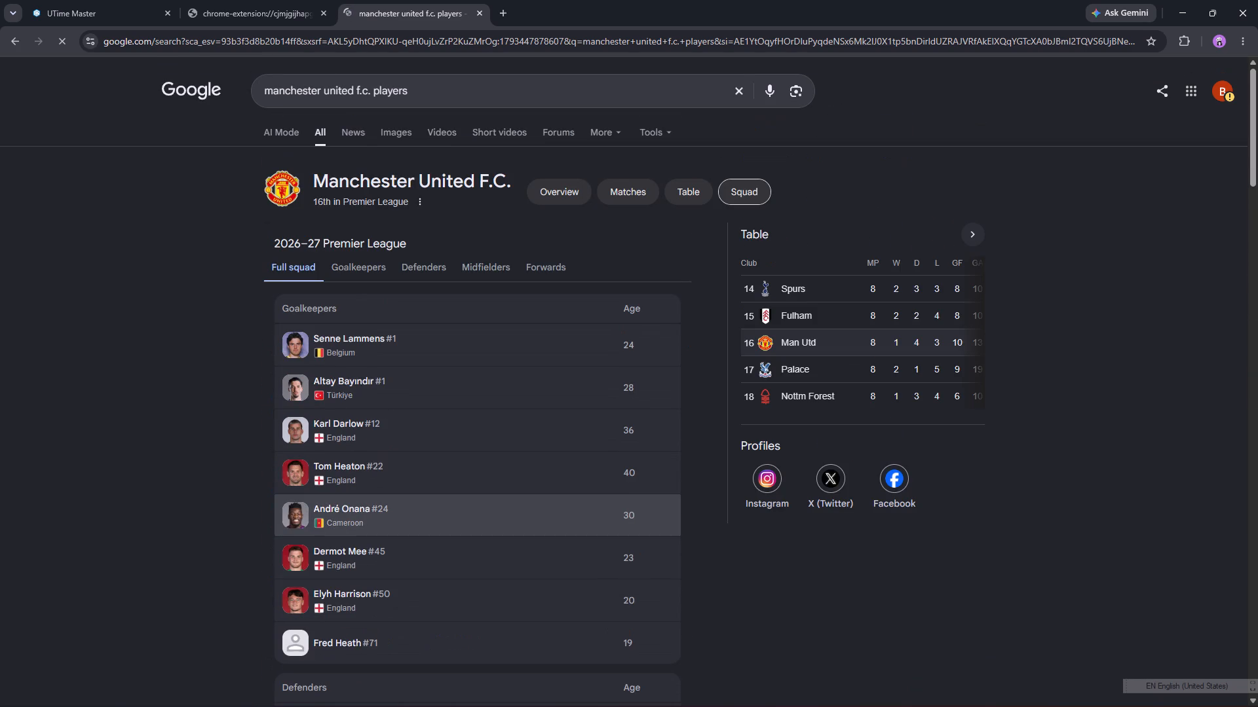
# Change the Google search to "manchester united f.c. players line up" using the matching suggestion.
pyautogui.click(448, 83)
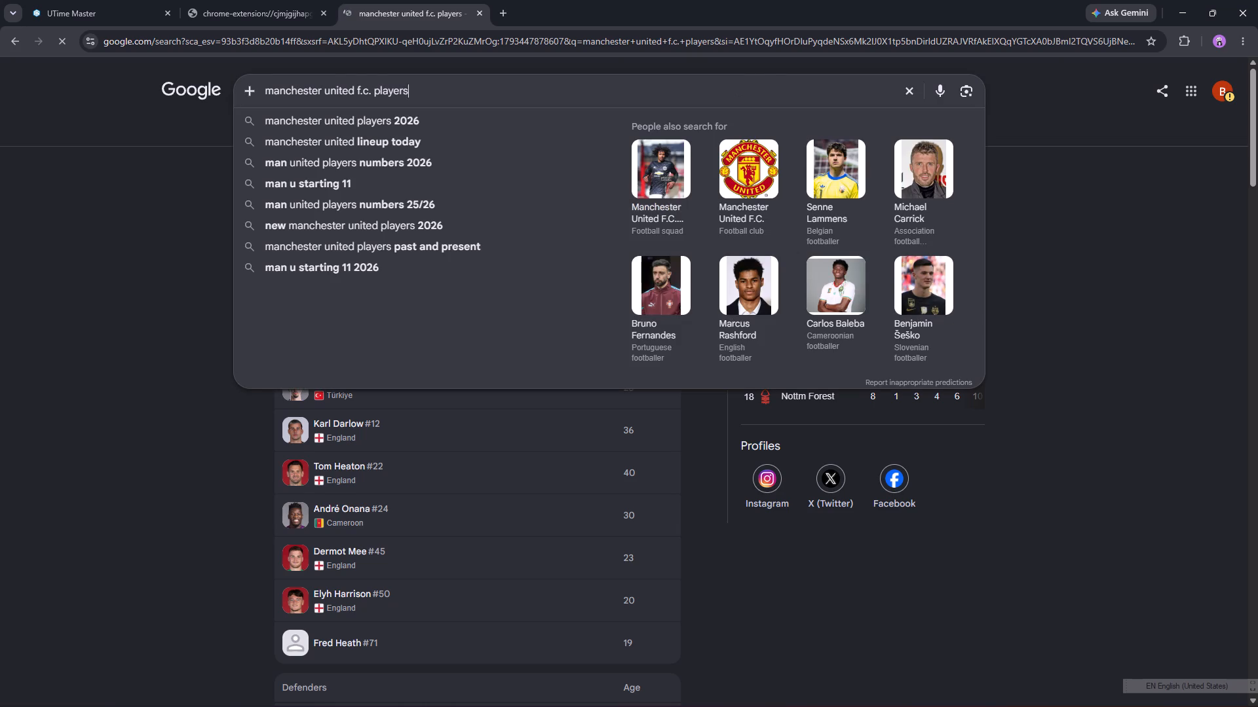
pyautogui.press('BackSpace')
pyautogui.press('BackSpace')
pyautogui.press('BackSpace')
pyautogui.press('BackSpace')
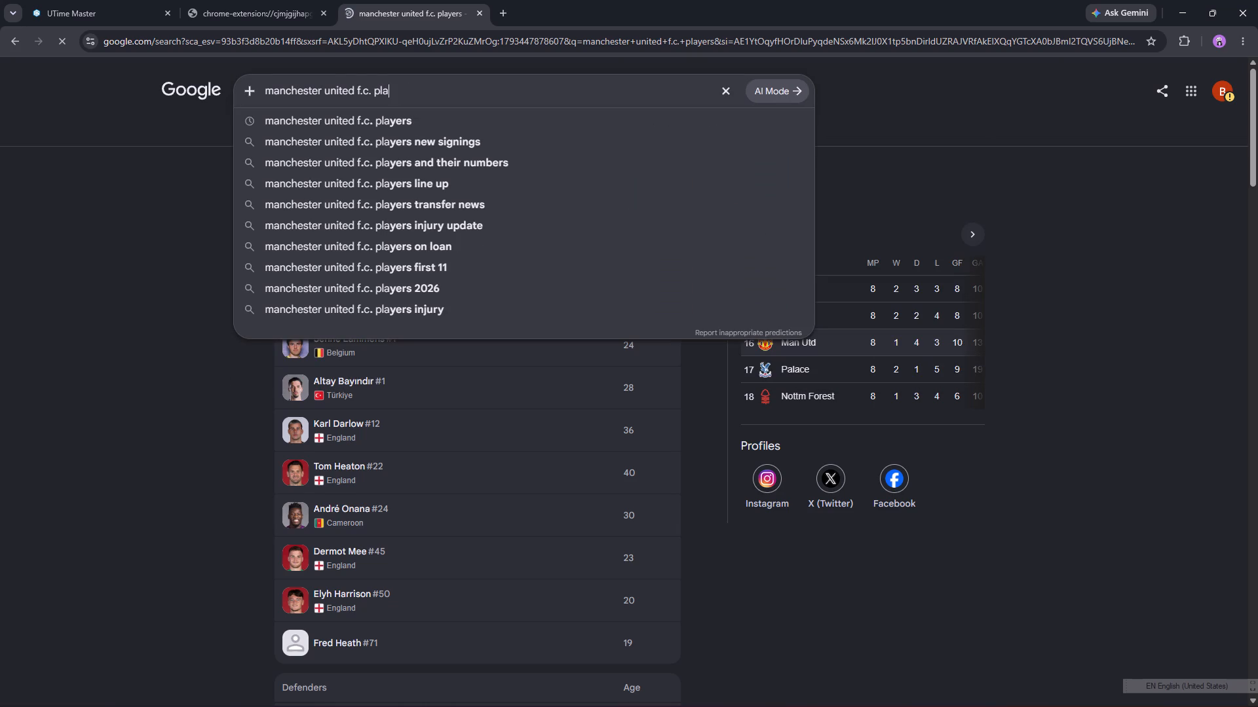
pyautogui.click(384, 183)
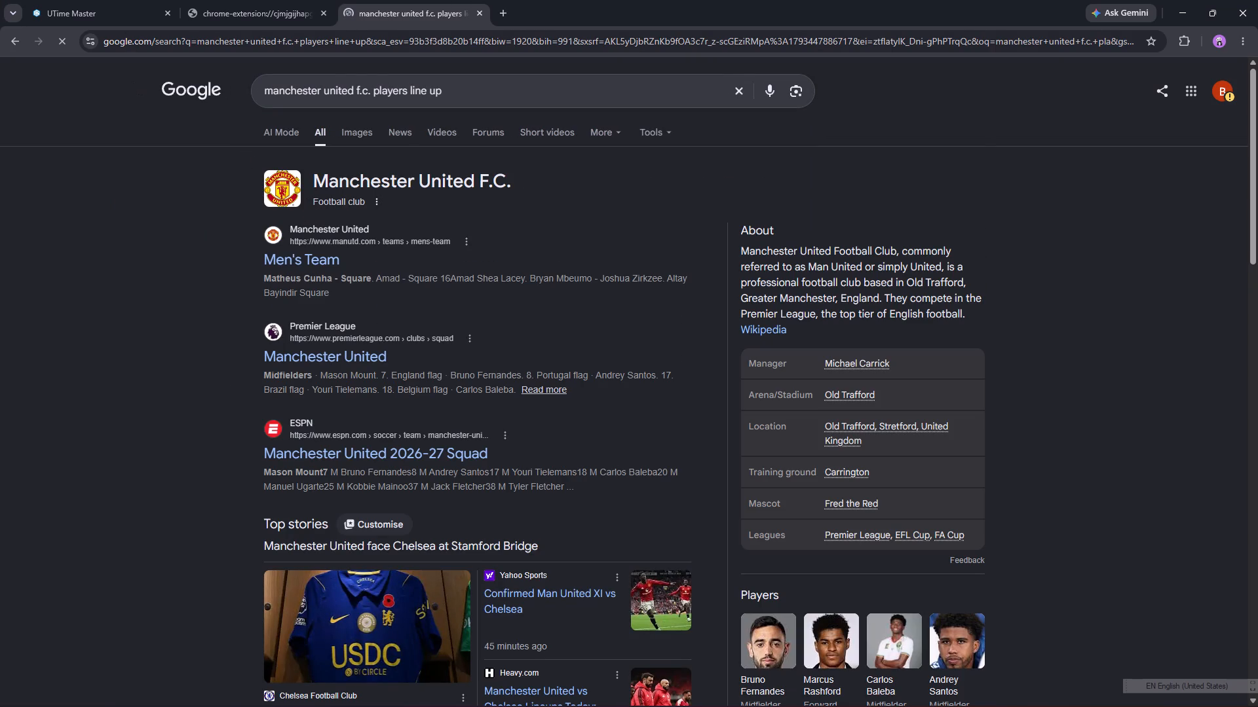
# Preview the Manchester United club logo and look over the line-up search results.
pyautogui.click(292, 186)
pyautogui.click(318, 185)
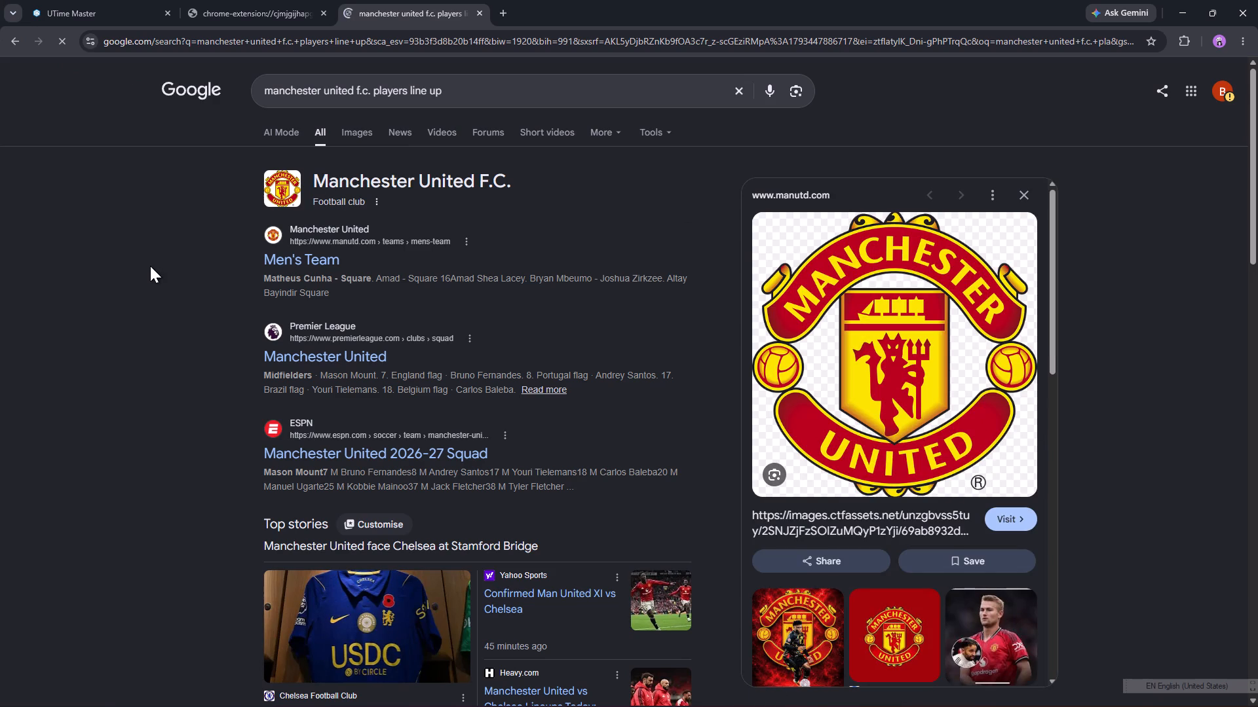
pyautogui.scroll(-5, 380, 270)
pyautogui.scroll(7, 382, 276)
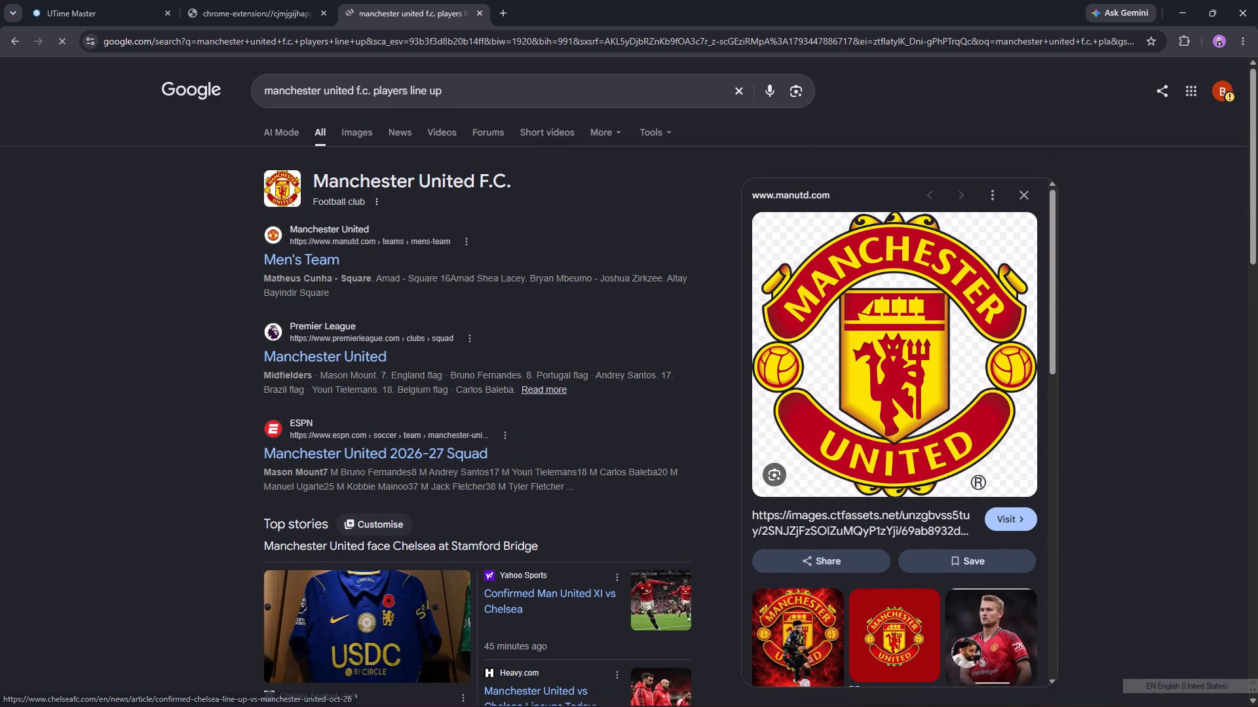
pyautogui.scroll(1, 382, 276)
# Open the Men's Team page on manutd.com, browse the player cards and accept the cookie notice.
pyautogui.click(299, 258)
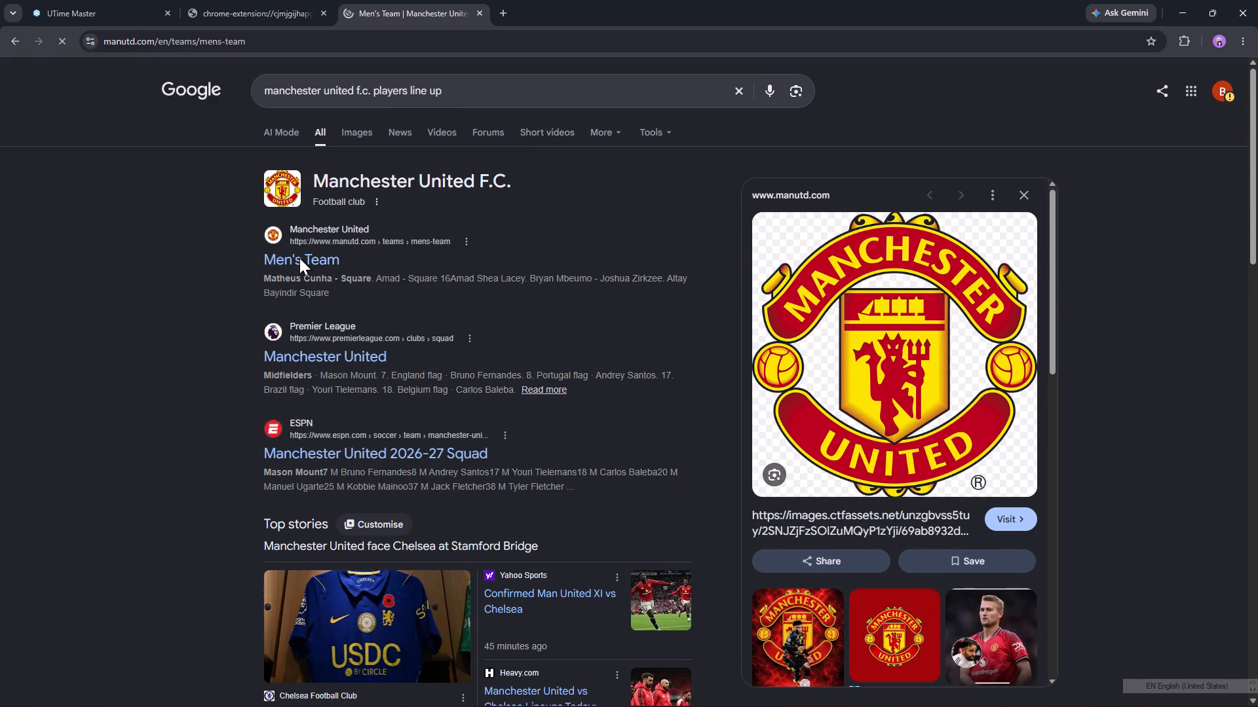
pyautogui.scroll(-16, 412, 259)
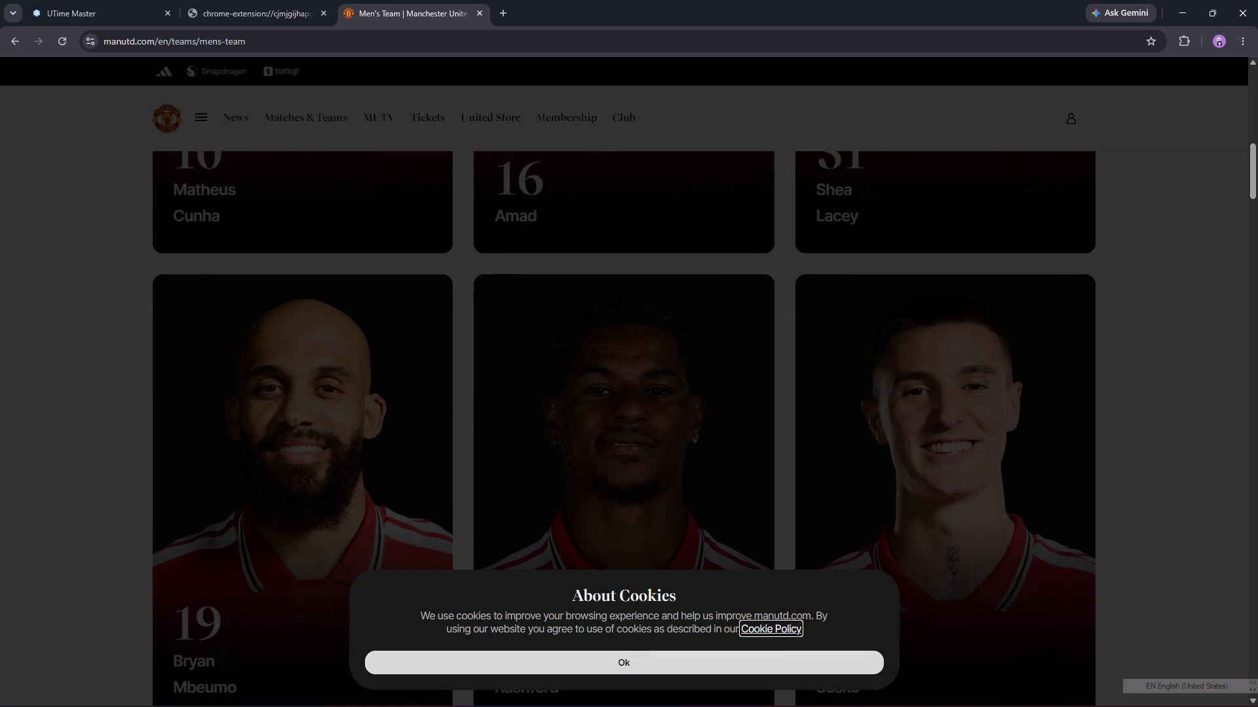
pyautogui.click(632, 661)
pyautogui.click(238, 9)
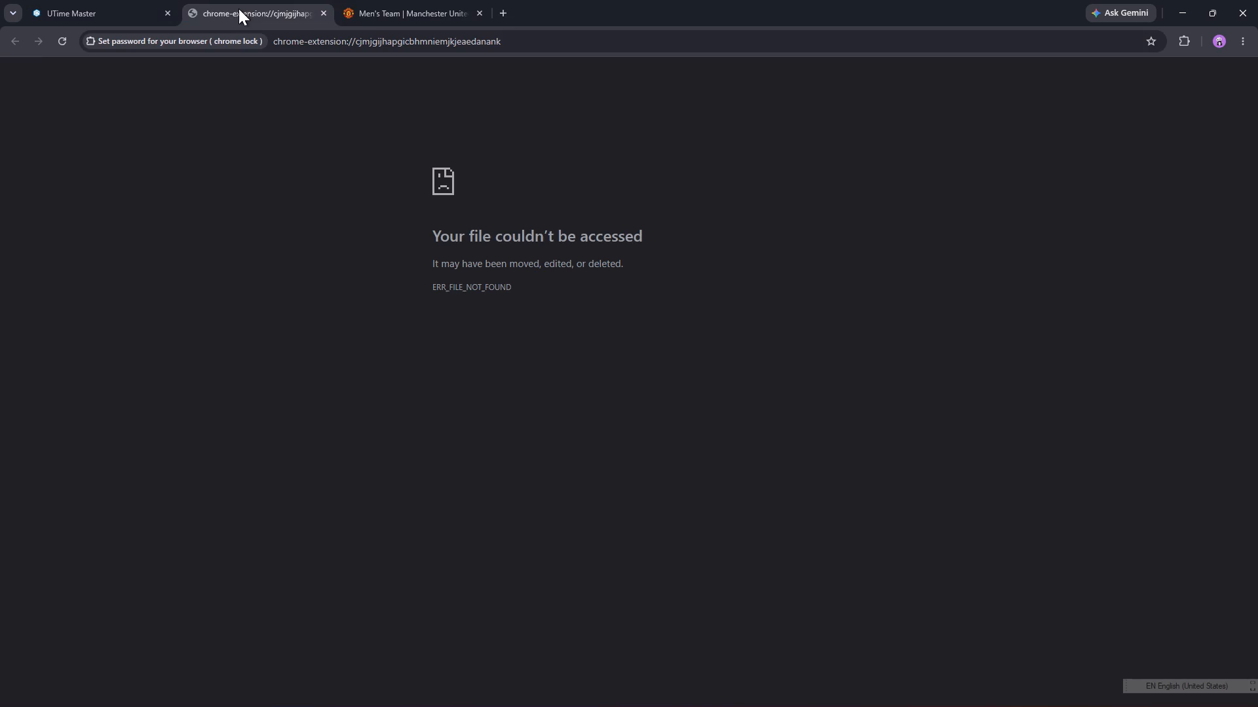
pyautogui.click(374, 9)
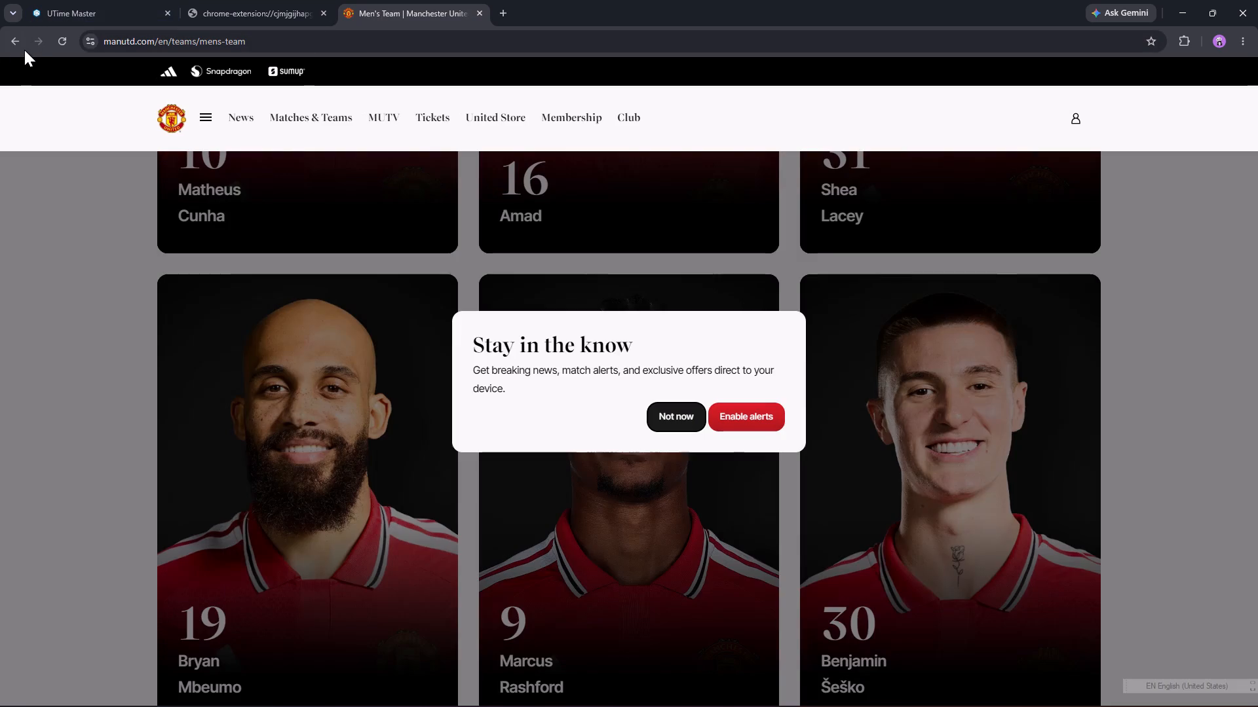
# Return to the new tab page and search Google for "man united line up today match" using the matching suggestion.
pyautogui.click(24, 50)
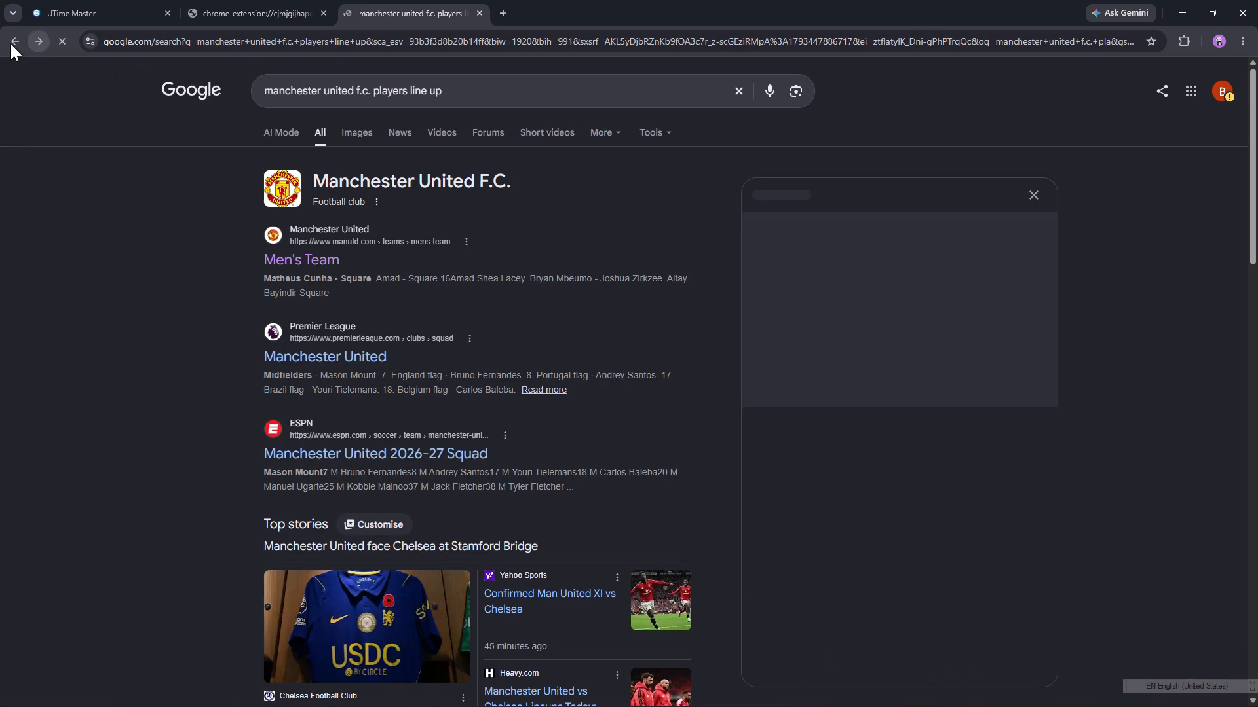
pyautogui.click(4, 45)
pyautogui.click(20, 46)
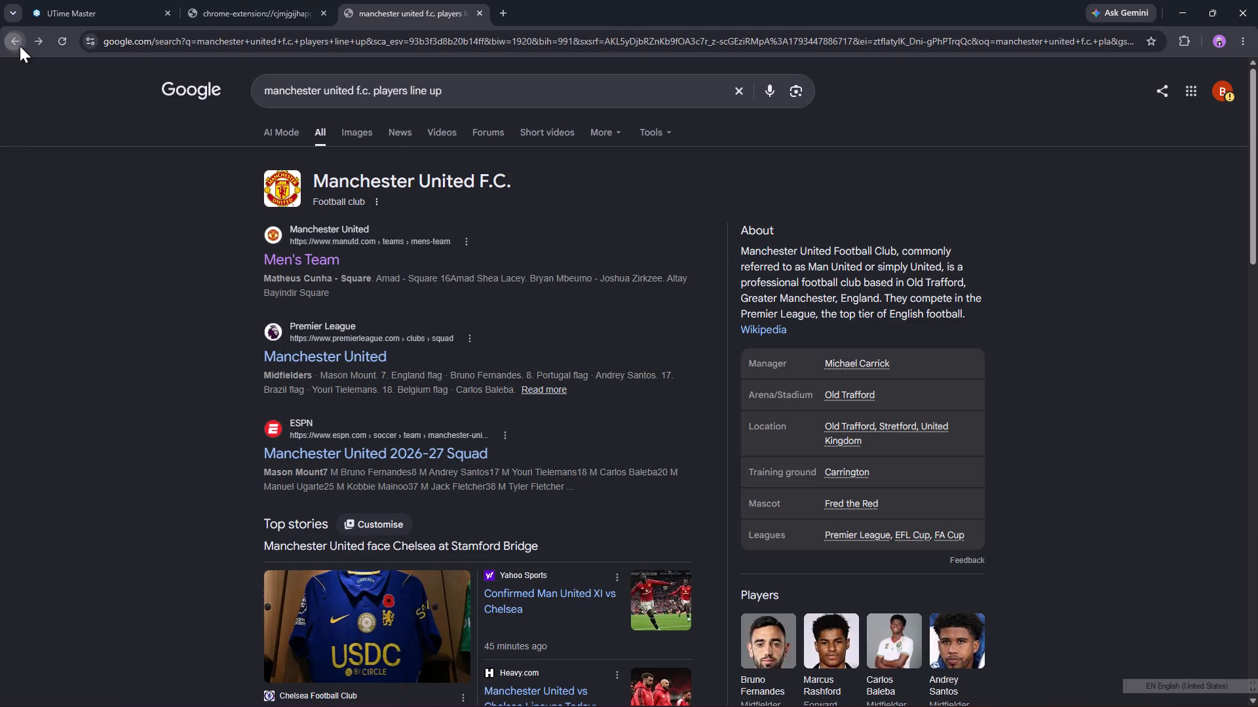
pyautogui.click(20, 46)
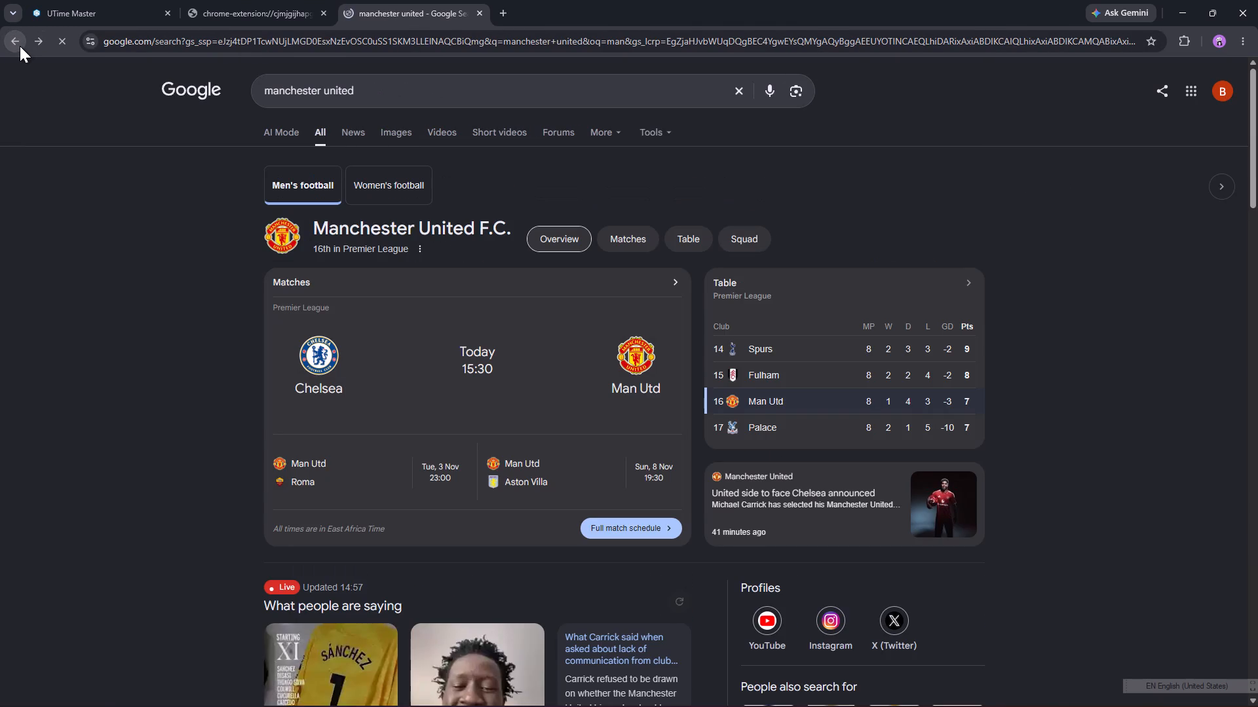
pyautogui.click(20, 46)
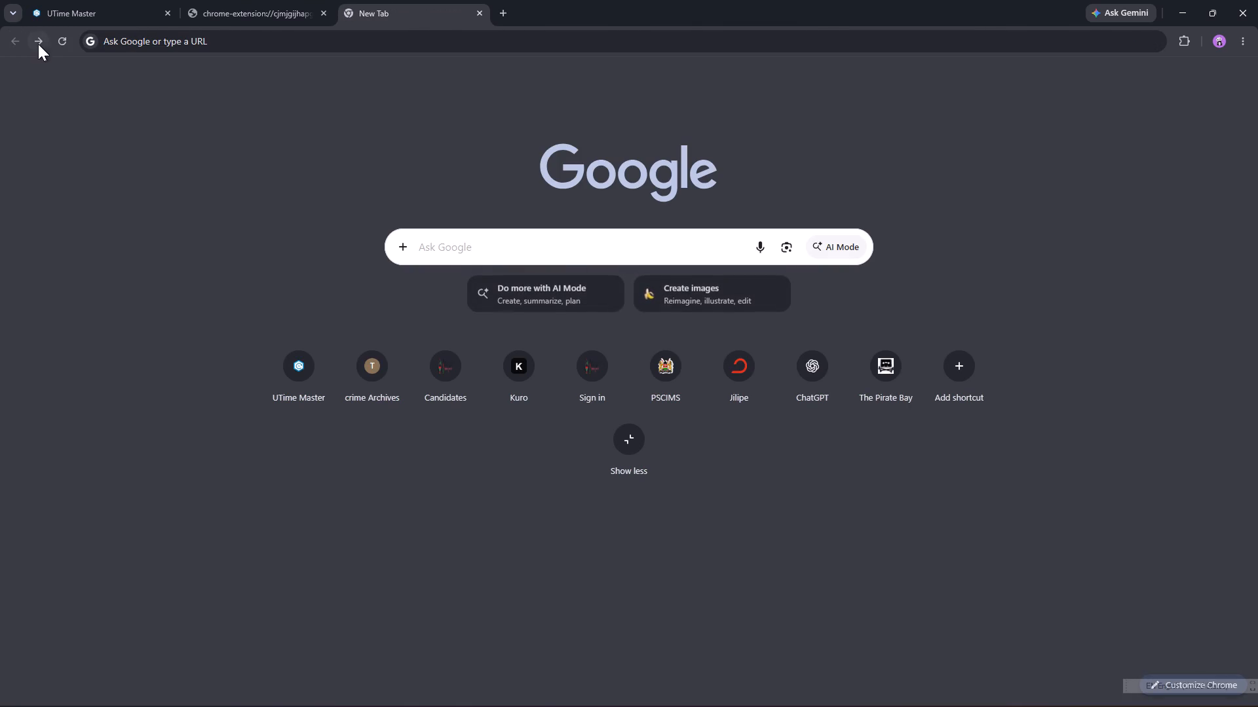
pyautogui.click(556, 246)
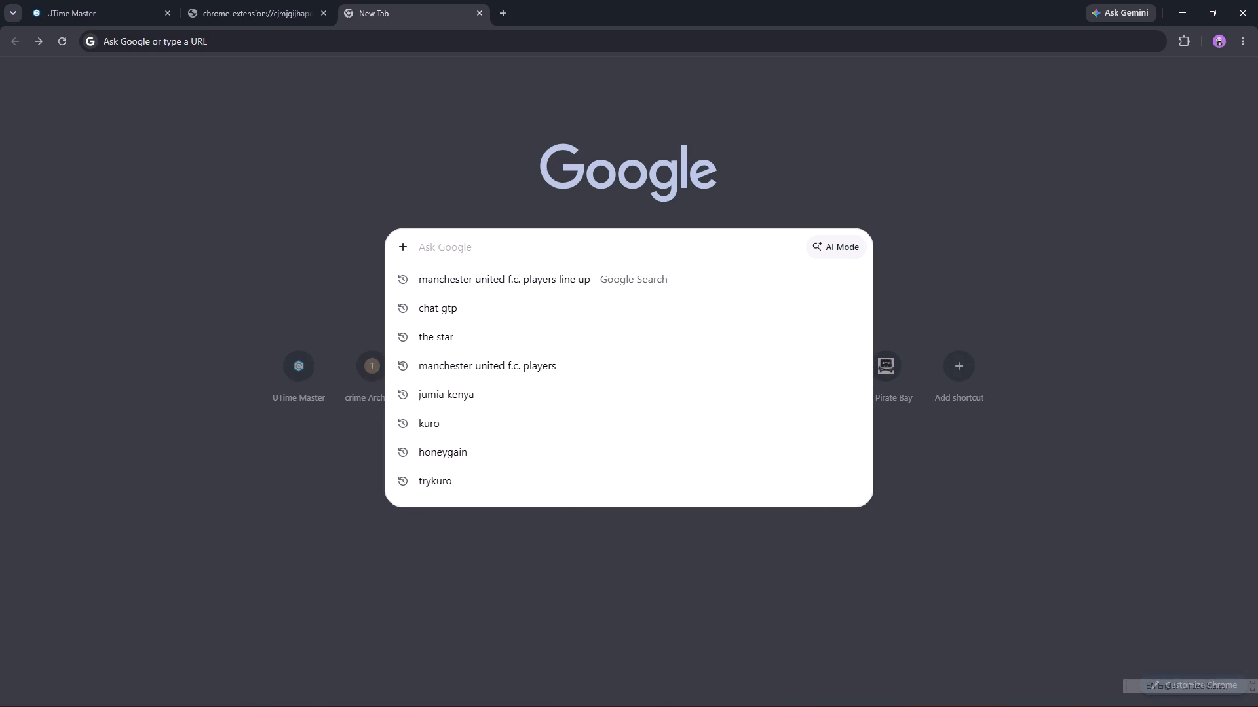
pyautogui.write('man u')
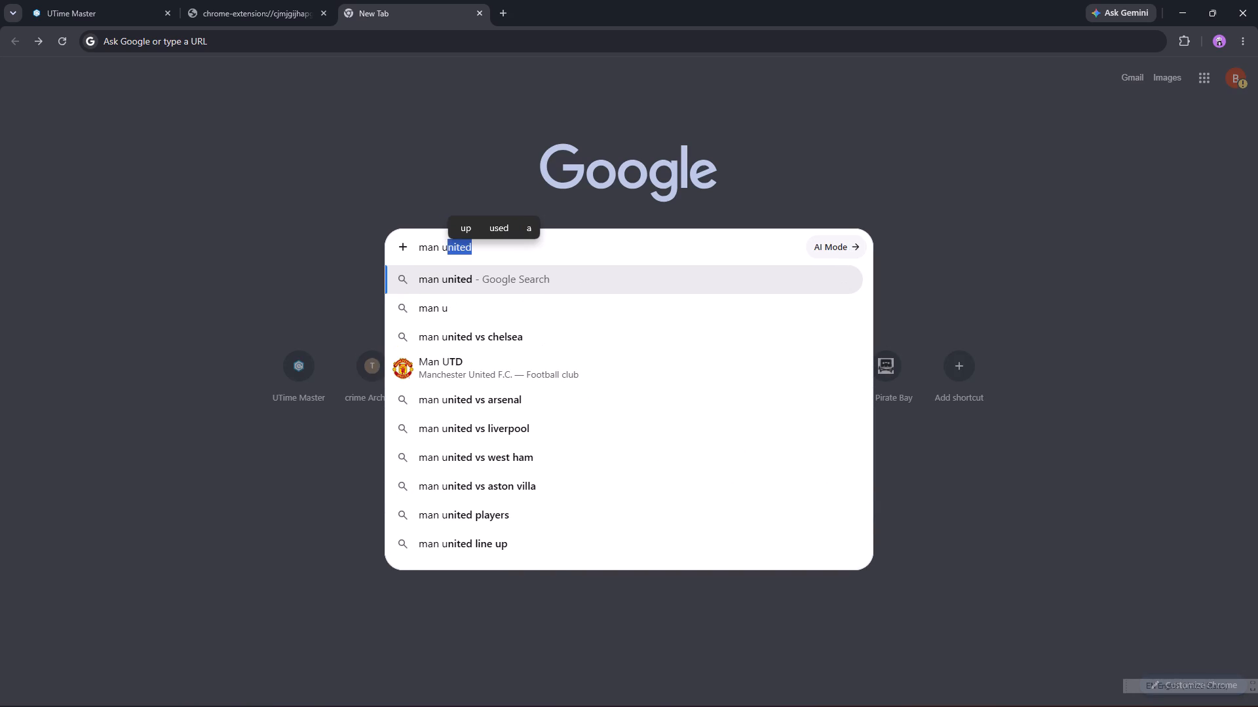
pyautogui.write('nited lin')
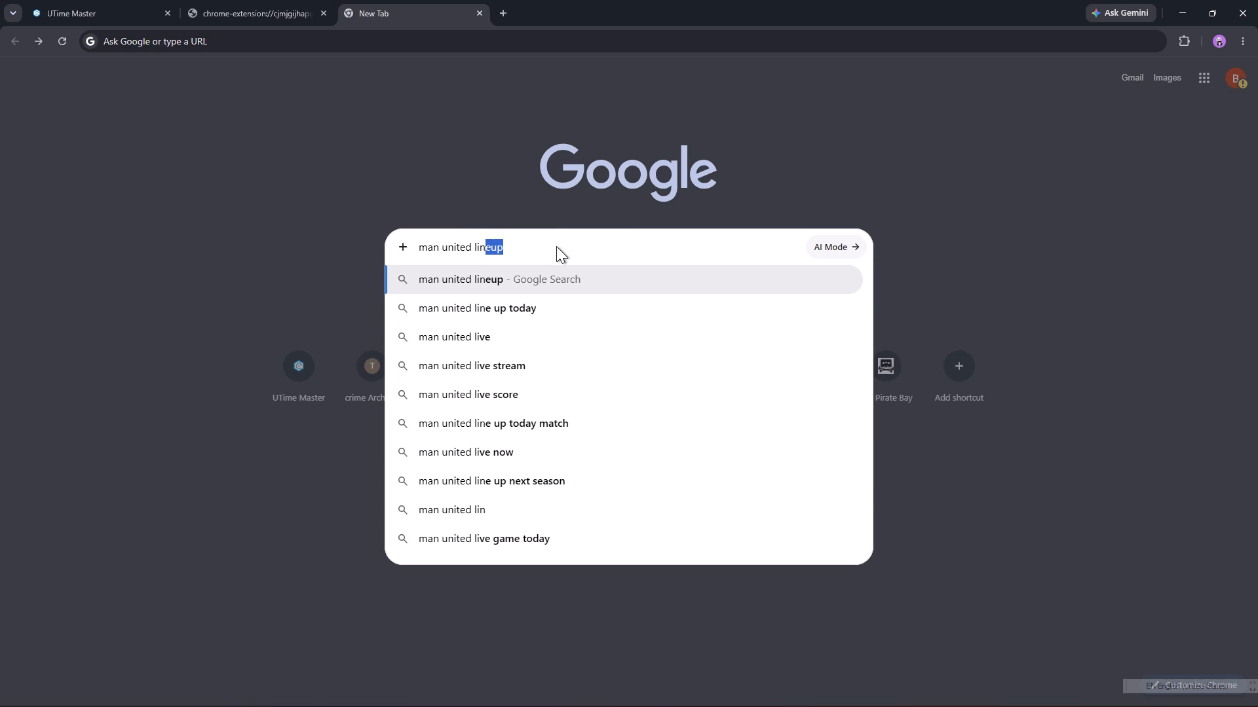
pyautogui.press('e')
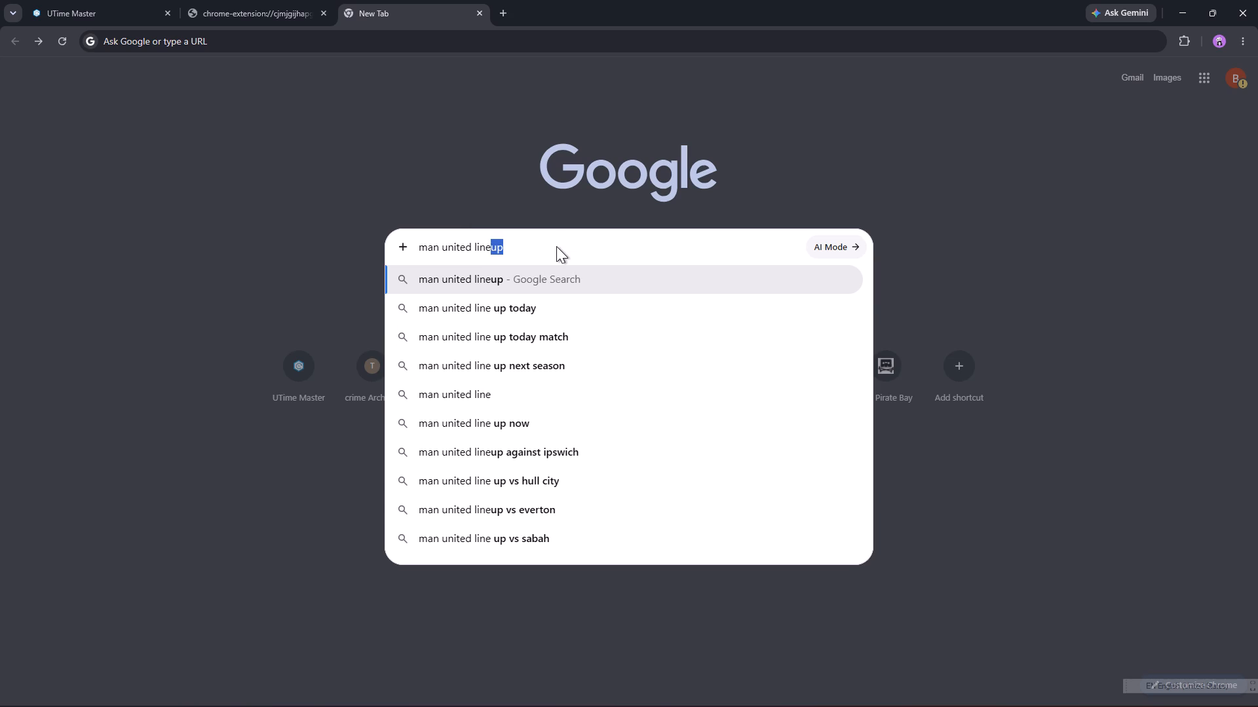
pyautogui.click(538, 336)
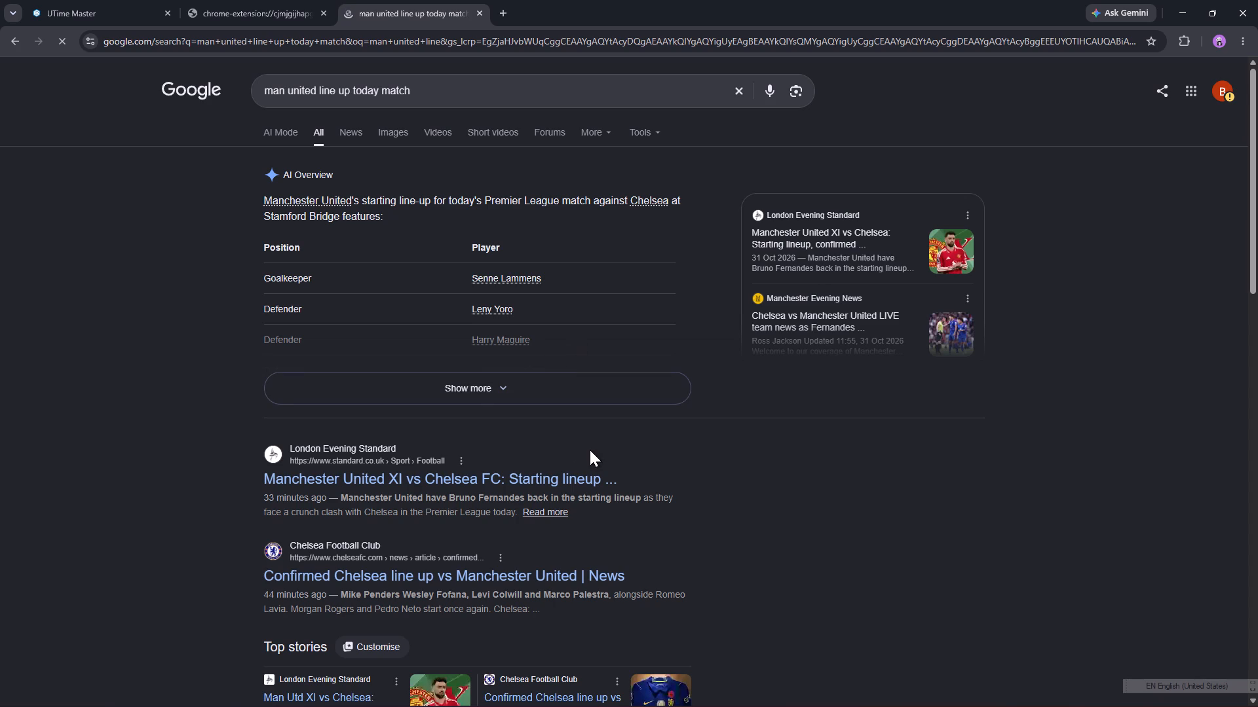
# Expand the AI Overview and read Manchester United's full starting line-up and substitutes for the match against Chelsea.
pyautogui.click(478, 383)
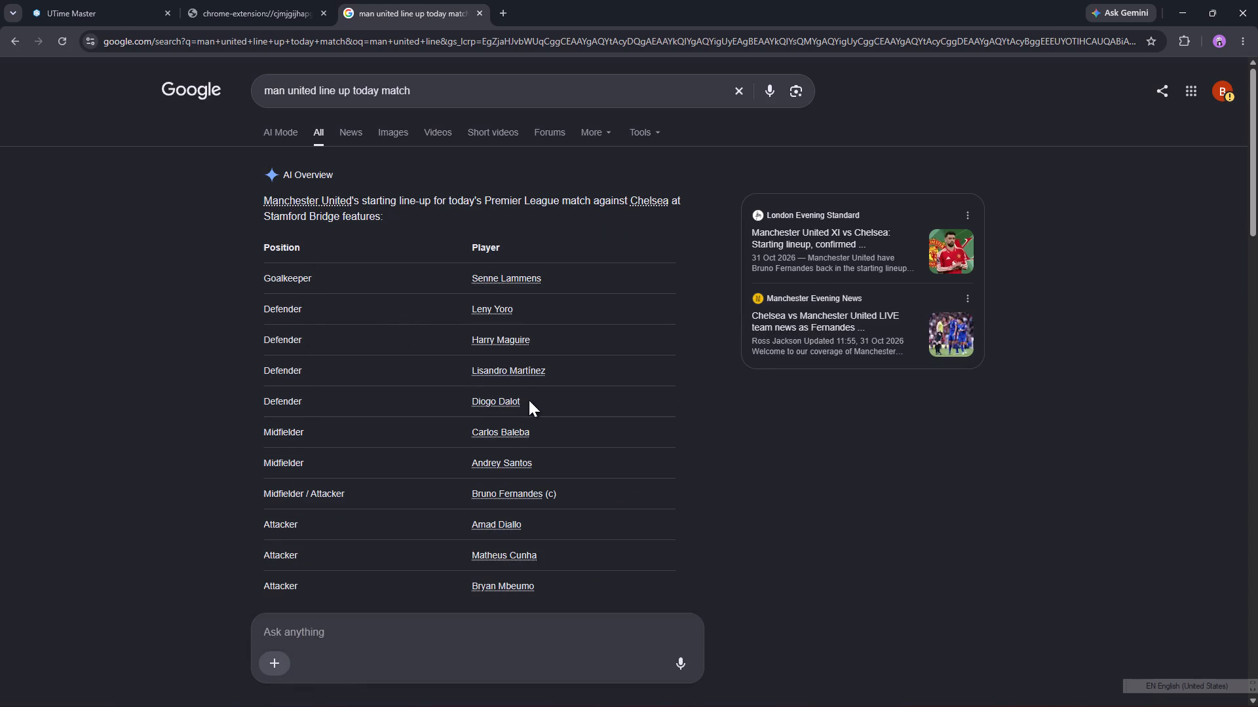
pyautogui.scroll(-1, 525, 420)
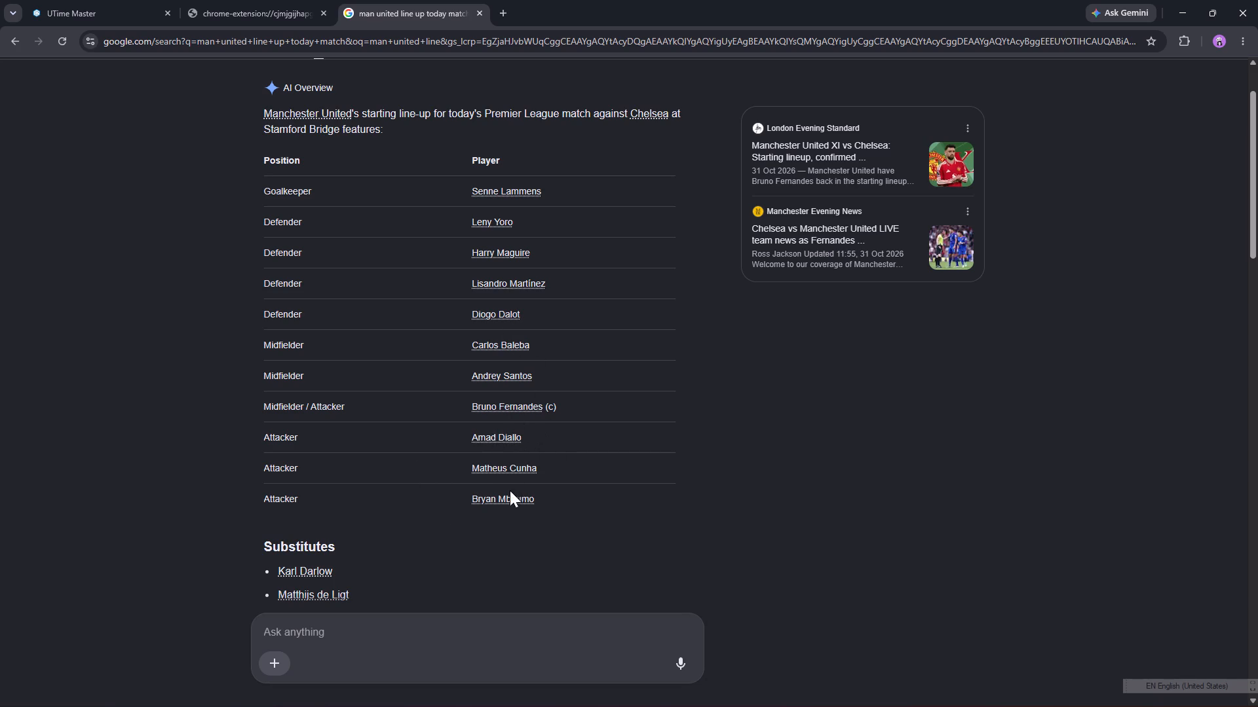
pyautogui.scroll(-1, 497, 499)
pyautogui.scroll(-1, 322, 456)
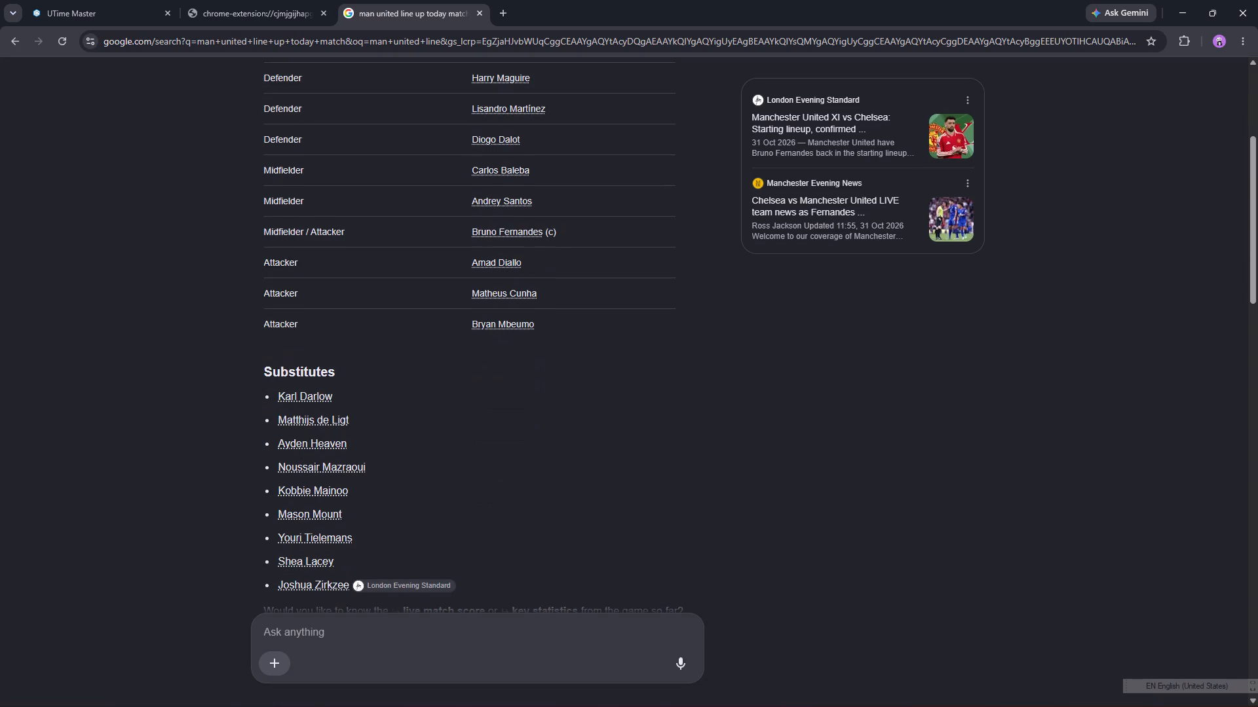
pyautogui.scroll(-1, 313, 423)
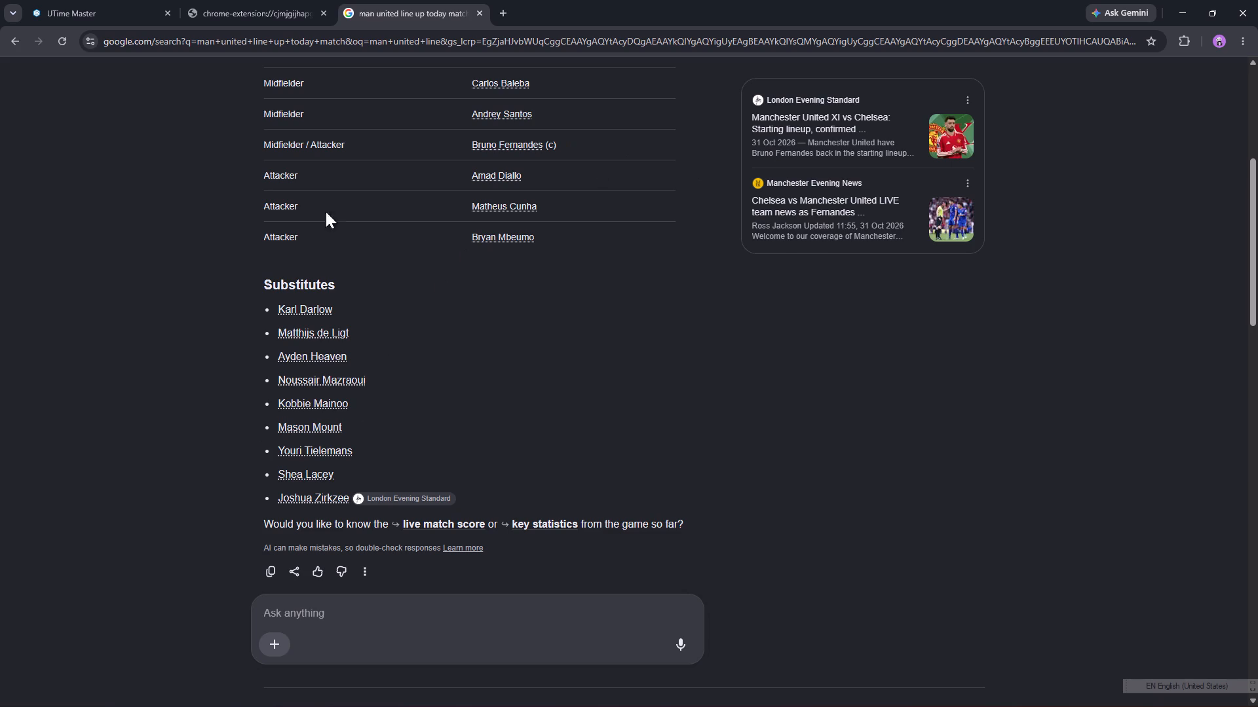
# Leave the line-up results and close the browser to return to the NE SEP- DEC 2026 RECORDS workbook in WPS Office.
pyautogui.click(14, 40)
pyautogui.click(17, 41)
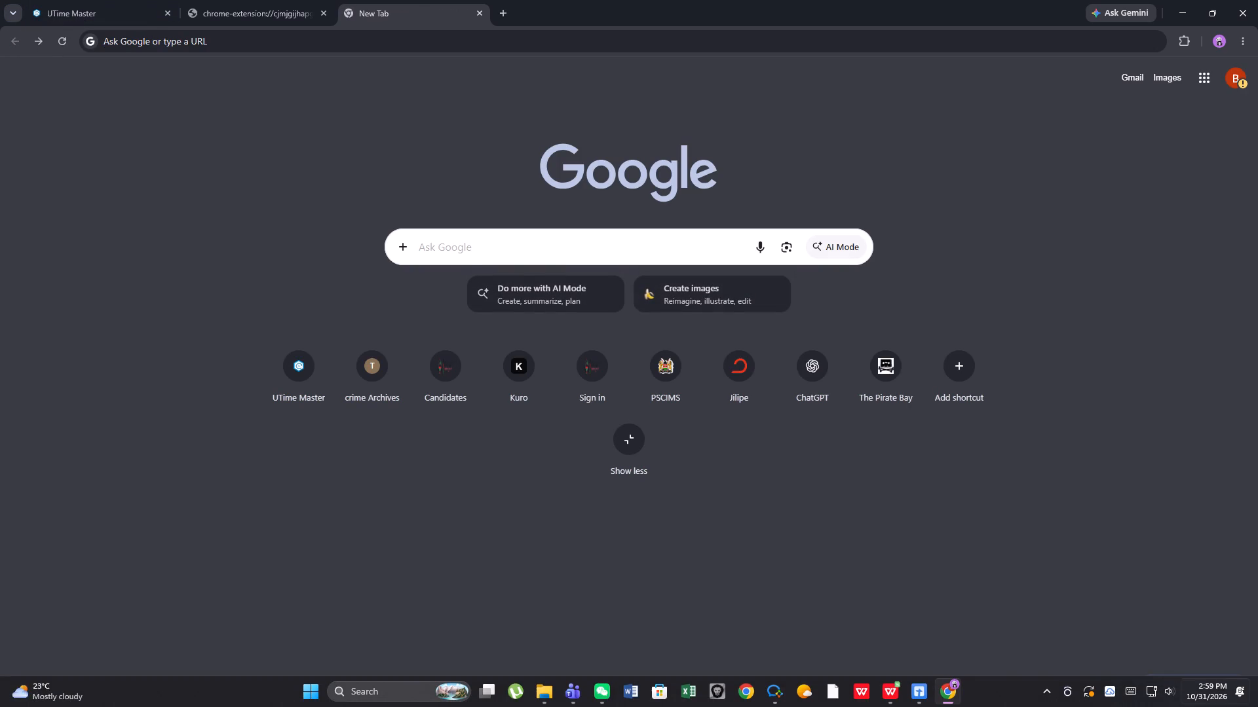
pyautogui.click(1242, 10)
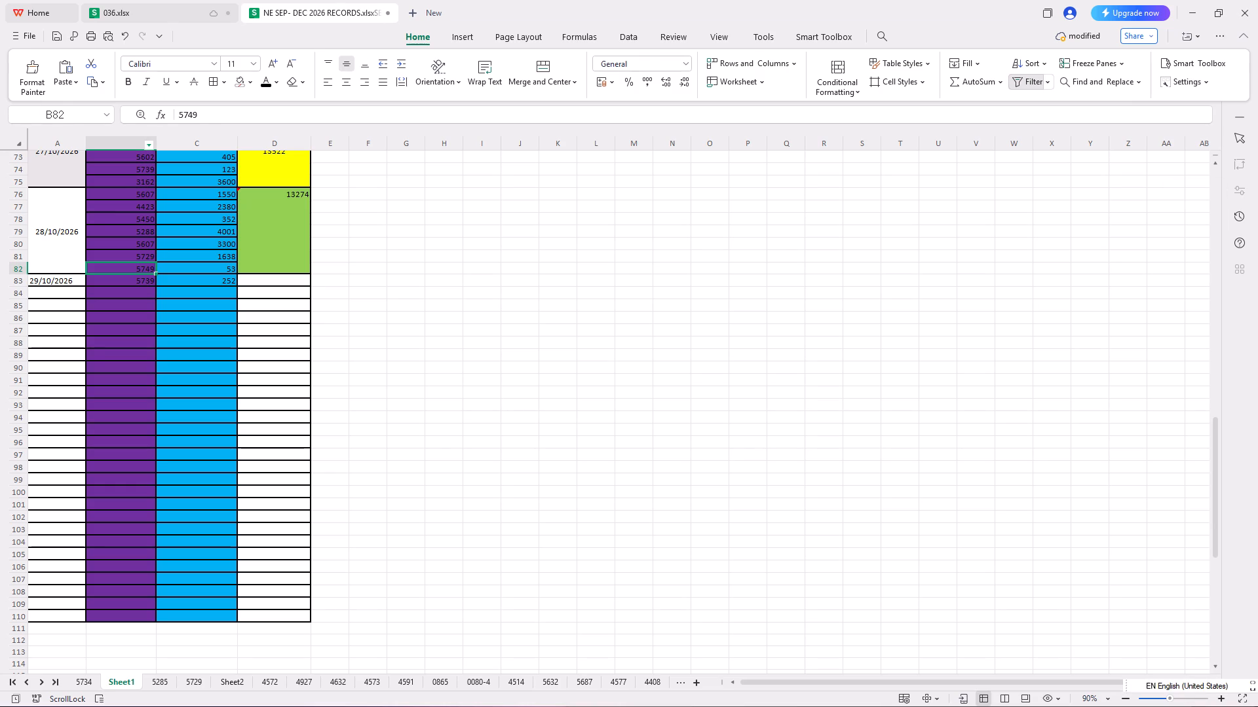
# Check the 29 October 2026 daily cutting report in 036.xlsx against the 29/10/2026 row of the records workbook.
pyautogui.click(143, 292)
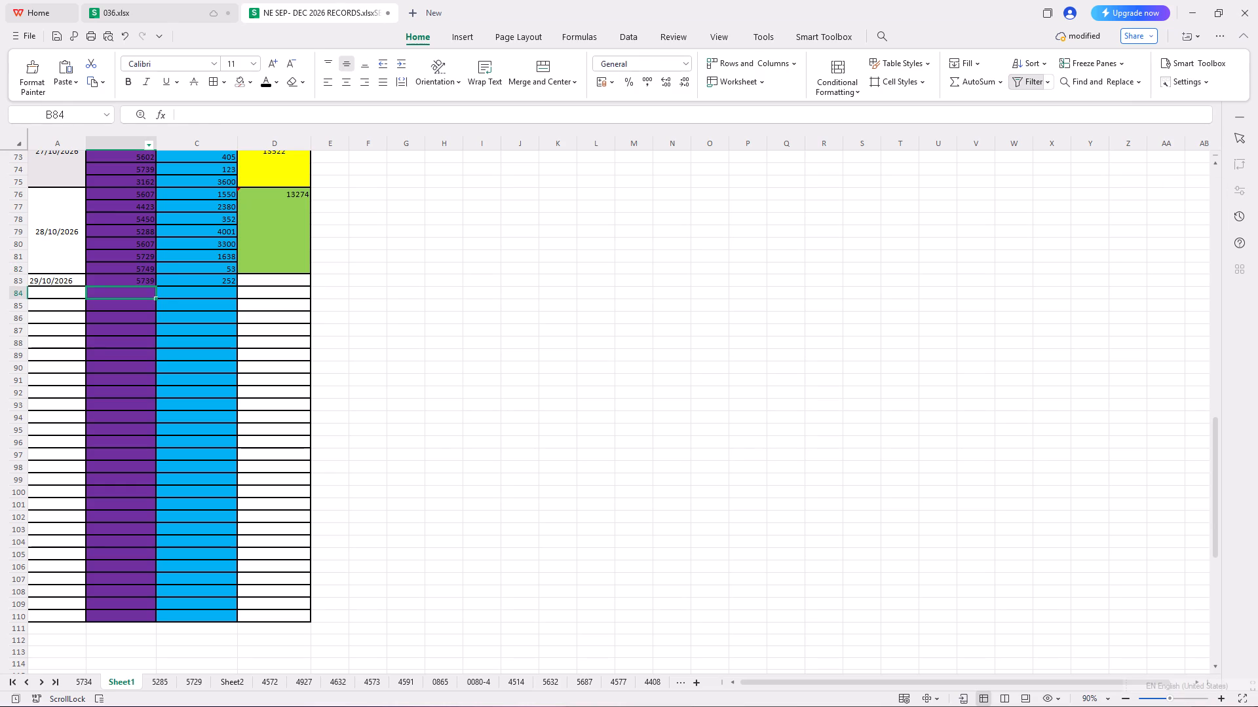
pyautogui.click(142, 276)
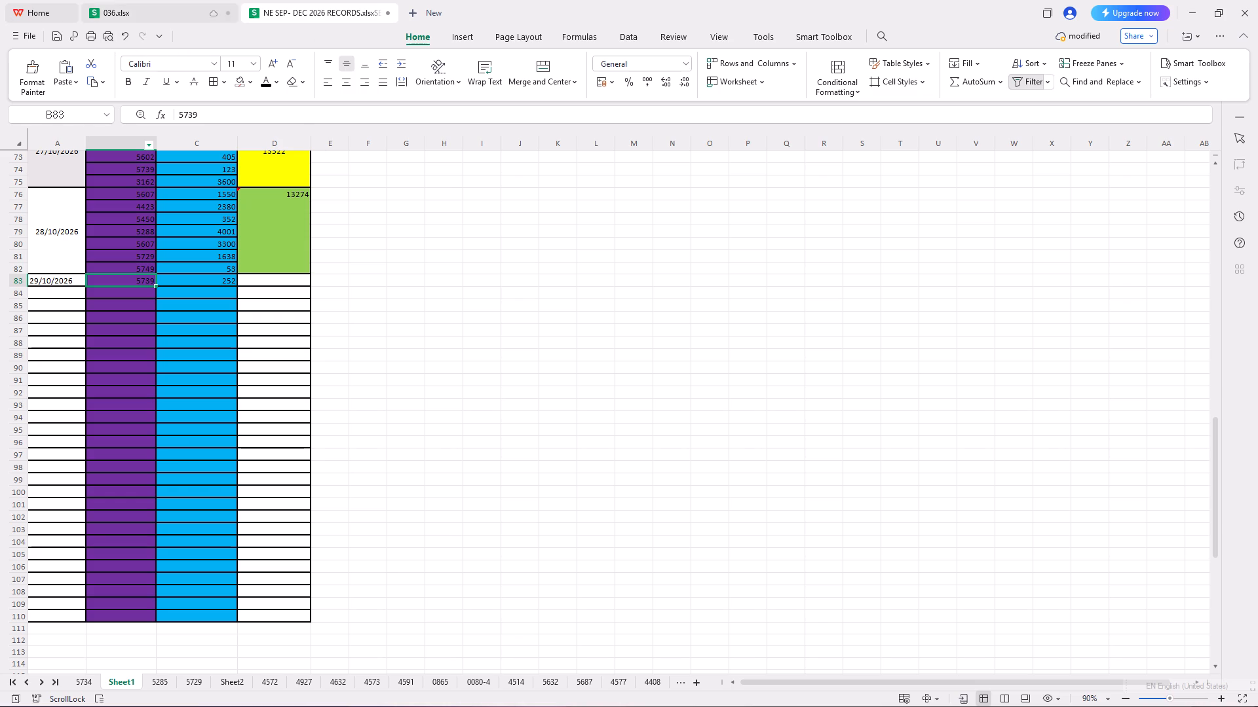
pyautogui.click(111, 3)
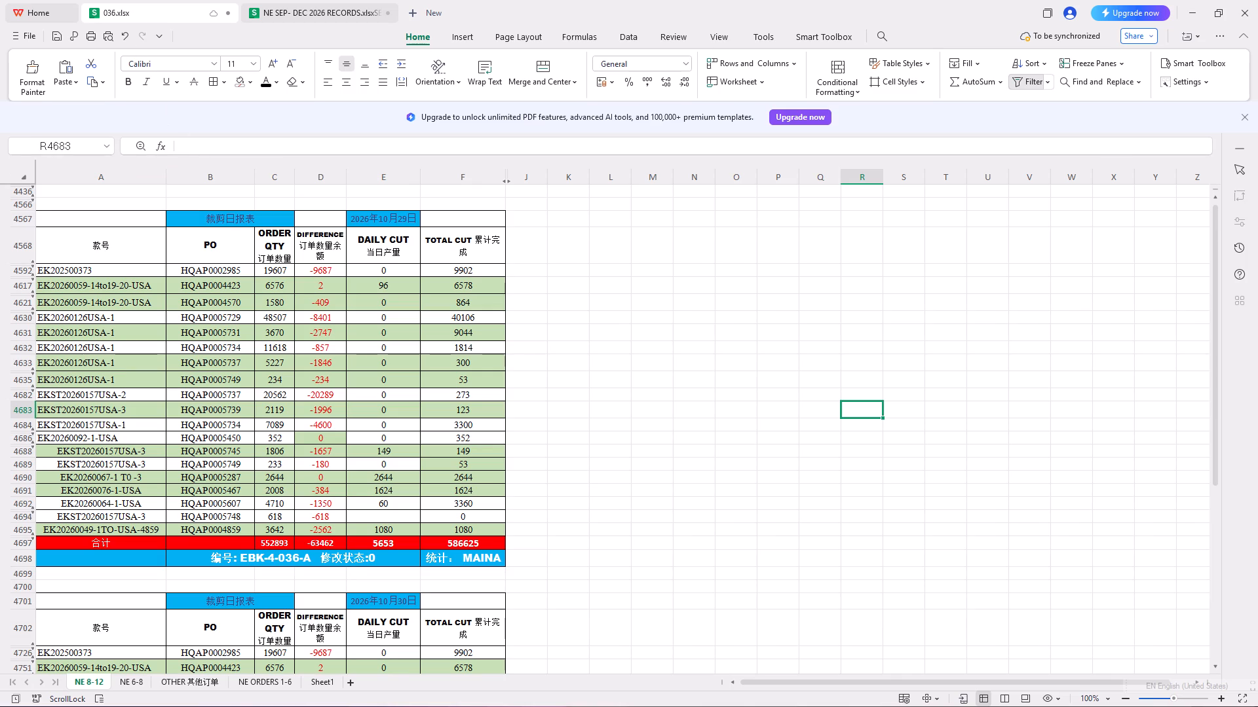
pyautogui.scroll(11, 316, 363)
pyautogui.scroll(-4, 334, 403)
pyautogui.scroll(12, 336, 403)
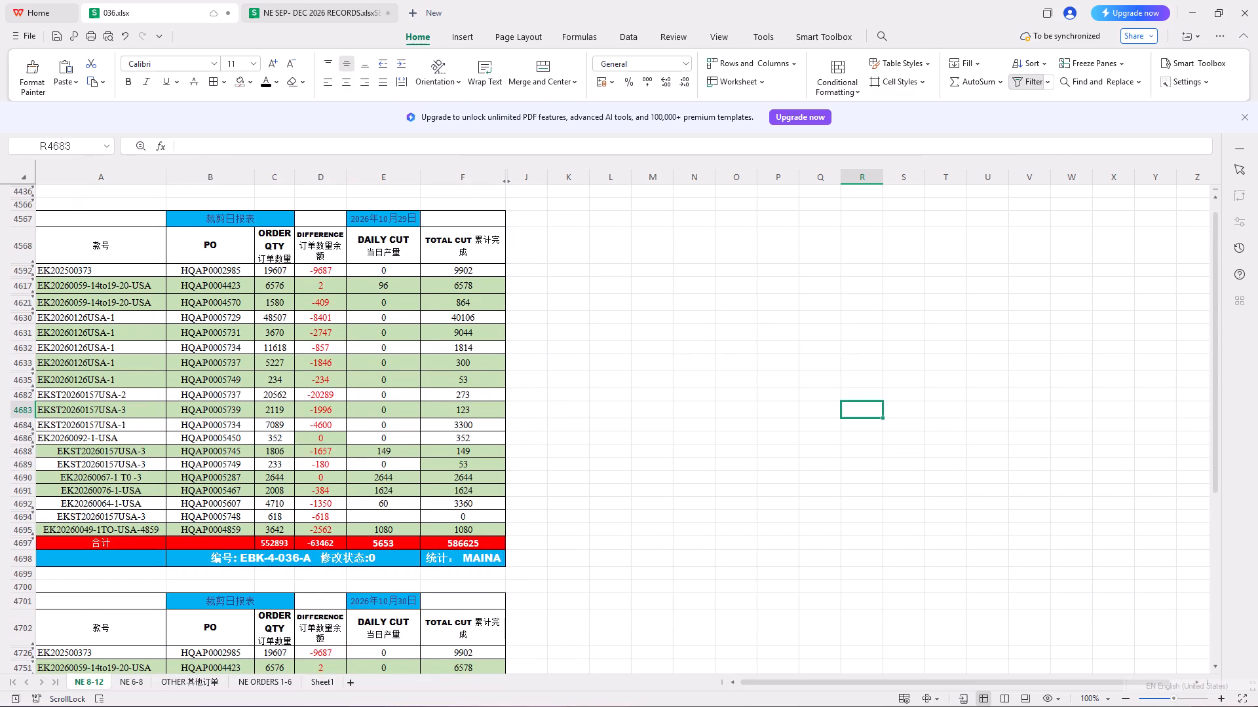
pyautogui.click(130, 11)
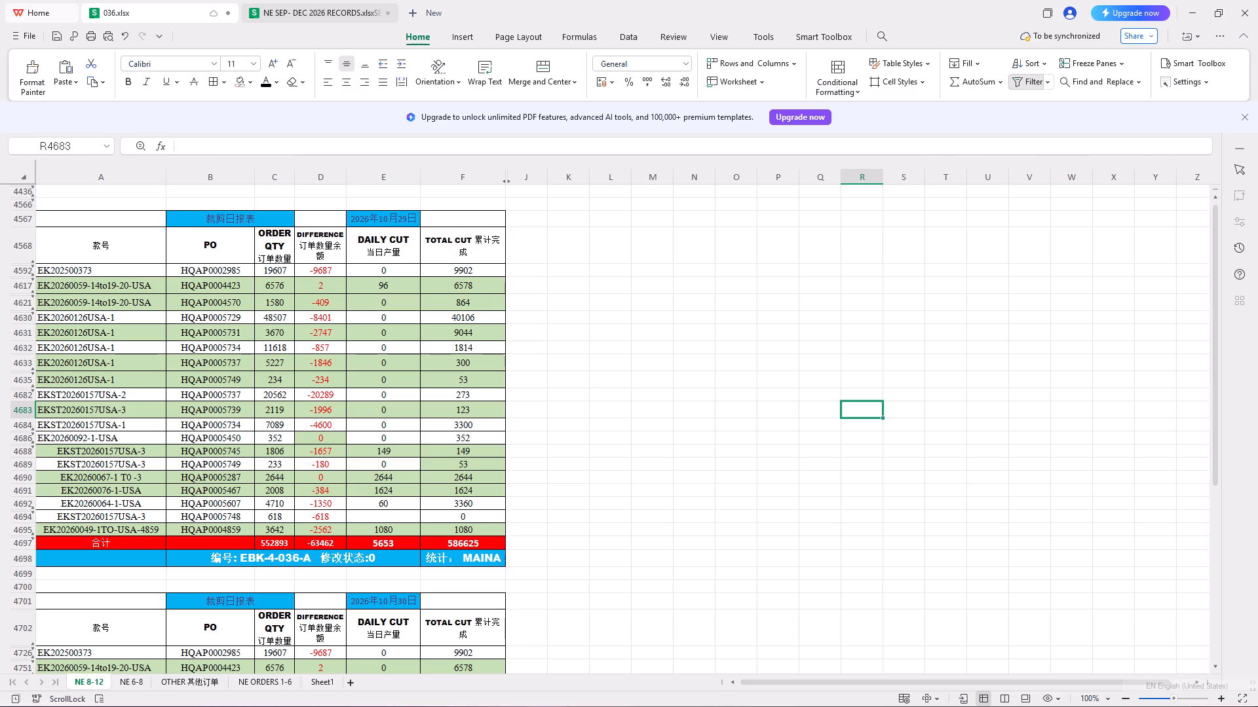
pyautogui.click(275, 1)
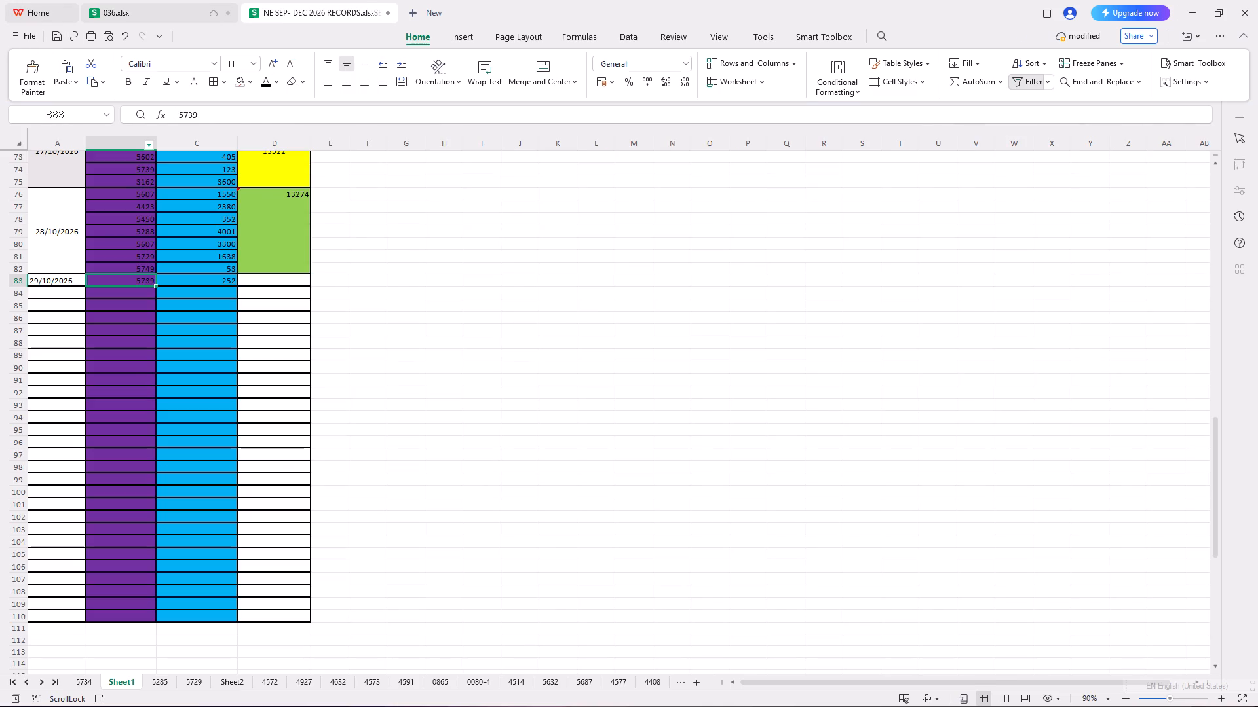
# In the 29/10/2026 records on Sheet1, set B83 to 4423 and C83 to 96, and enter 5467 in B84.
pyautogui.click(115, 285)
pyautogui.write('44')
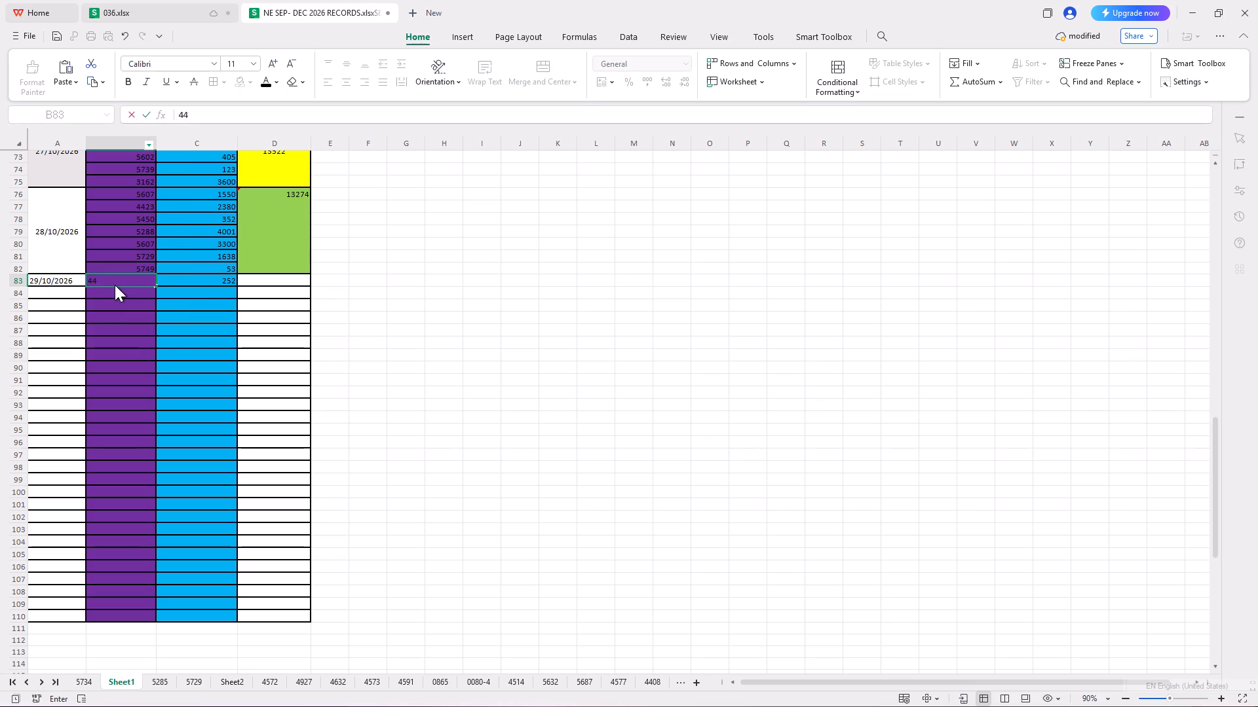
pyautogui.write('23')
pyautogui.click(200, 284)
pyautogui.write('96')
pyautogui.click(145, 292)
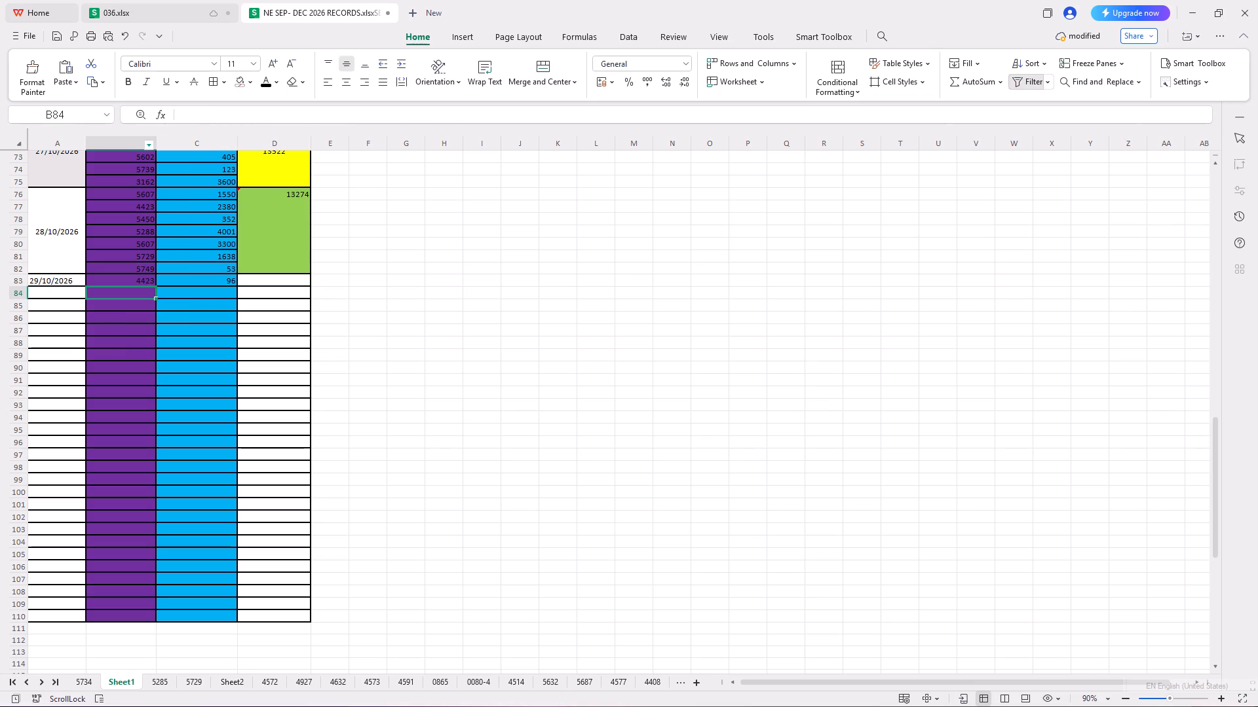
pyautogui.write('5467')
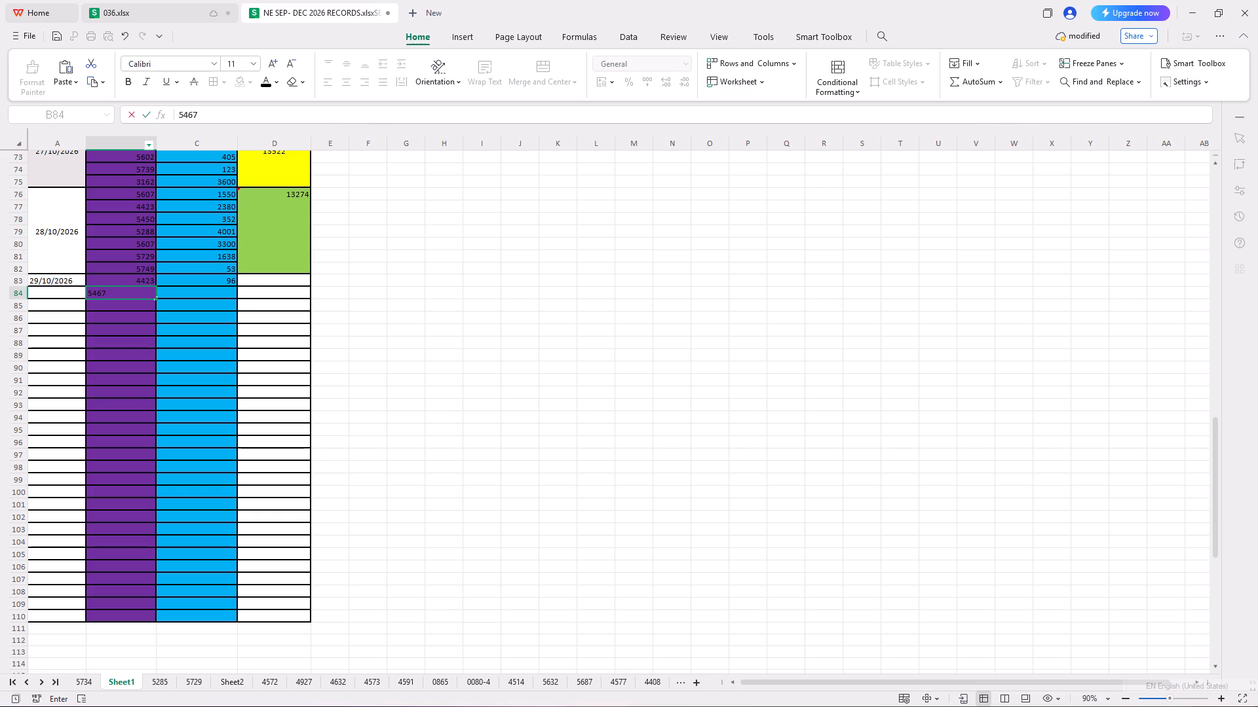
# List 648, 240, 188 and 548 in the empty cells J86 to J89 and total them with AutoSum below.
pyautogui.click(531, 323)
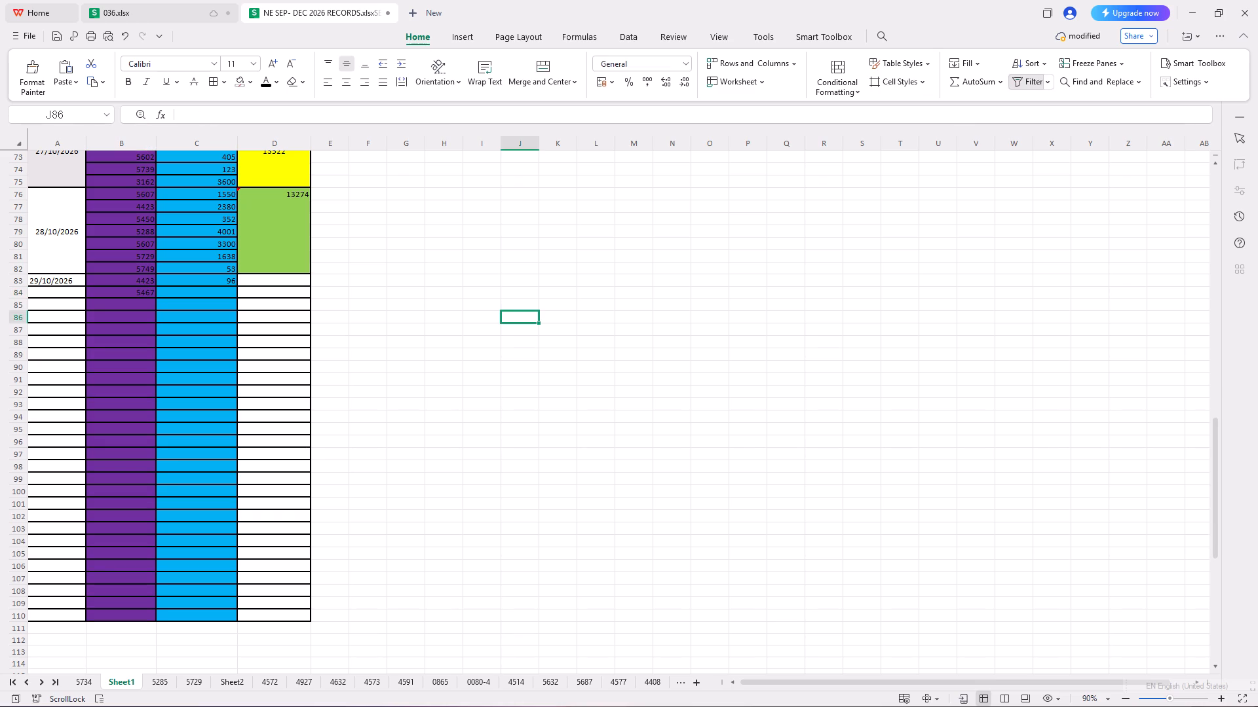
pyautogui.write('648')
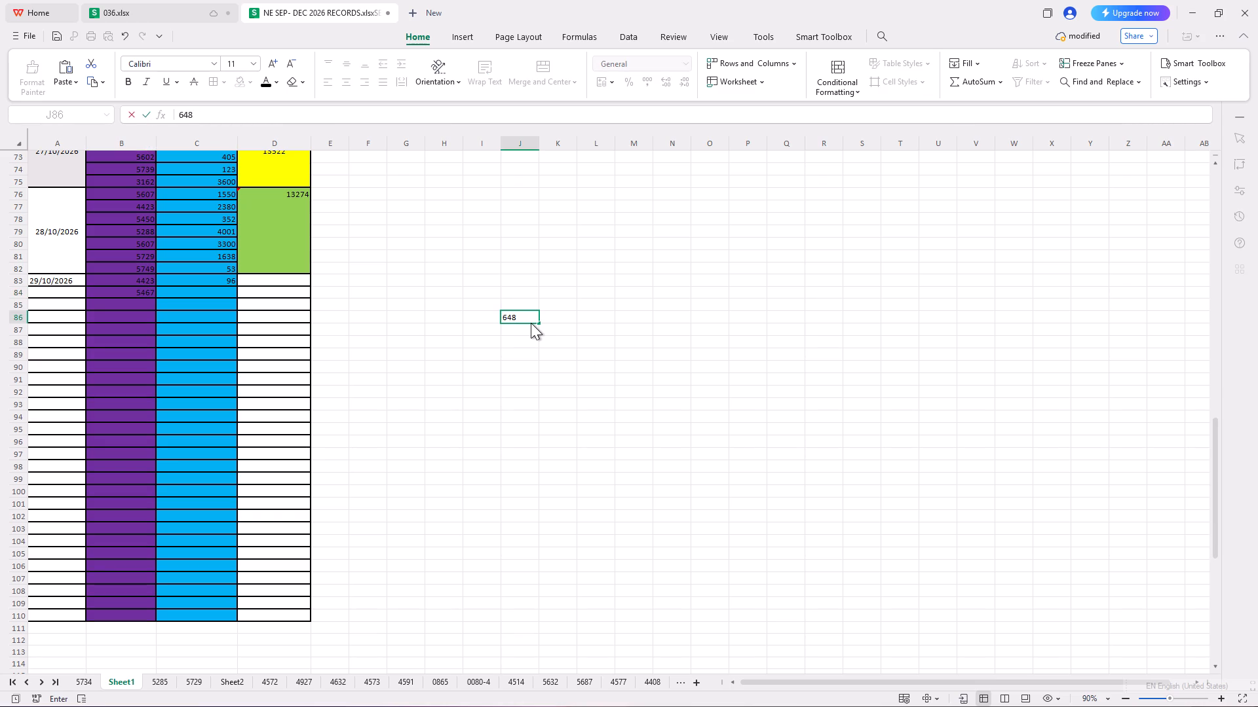
pyautogui.scroll(1, 531, 323)
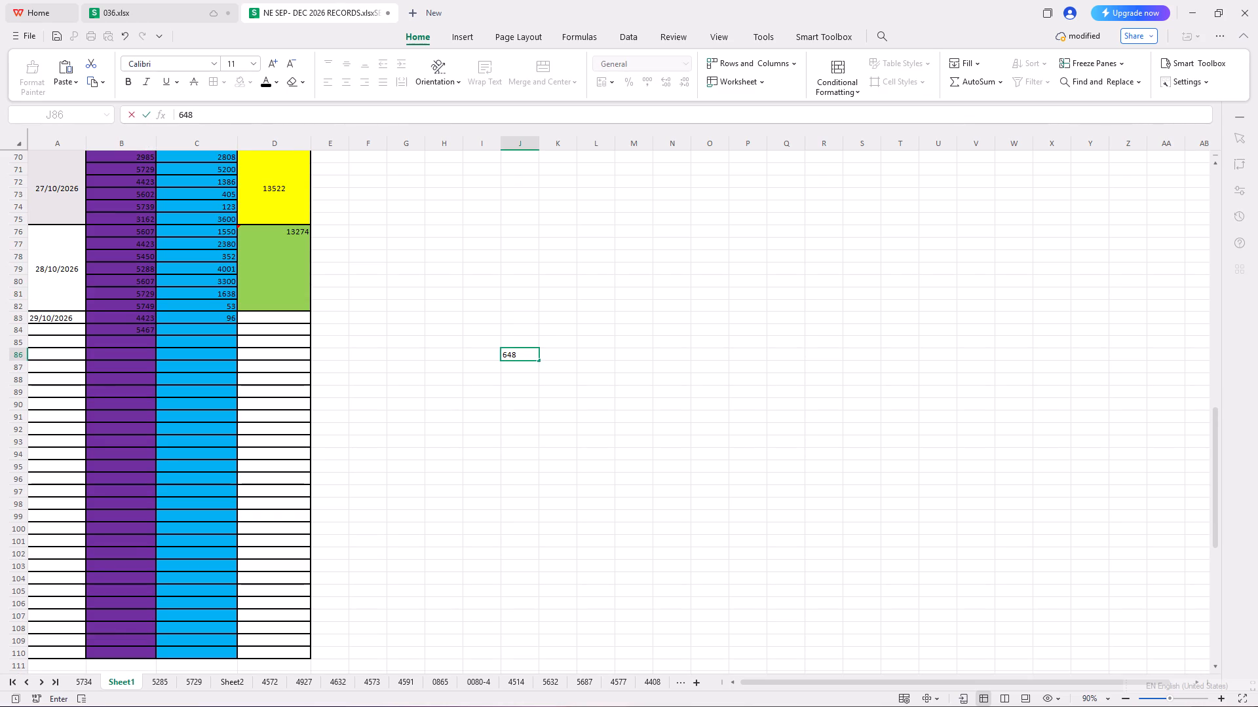
pyautogui.click(535, 369)
pyautogui.write('240')
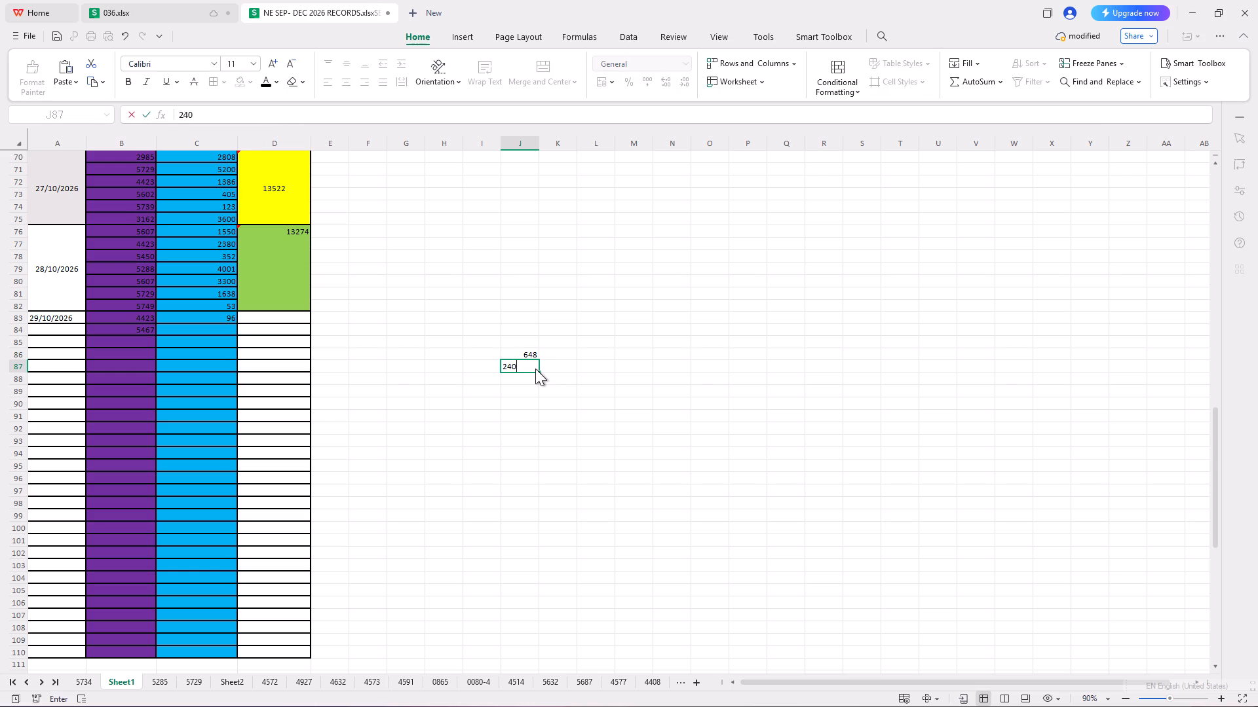
pyautogui.click(505, 375)
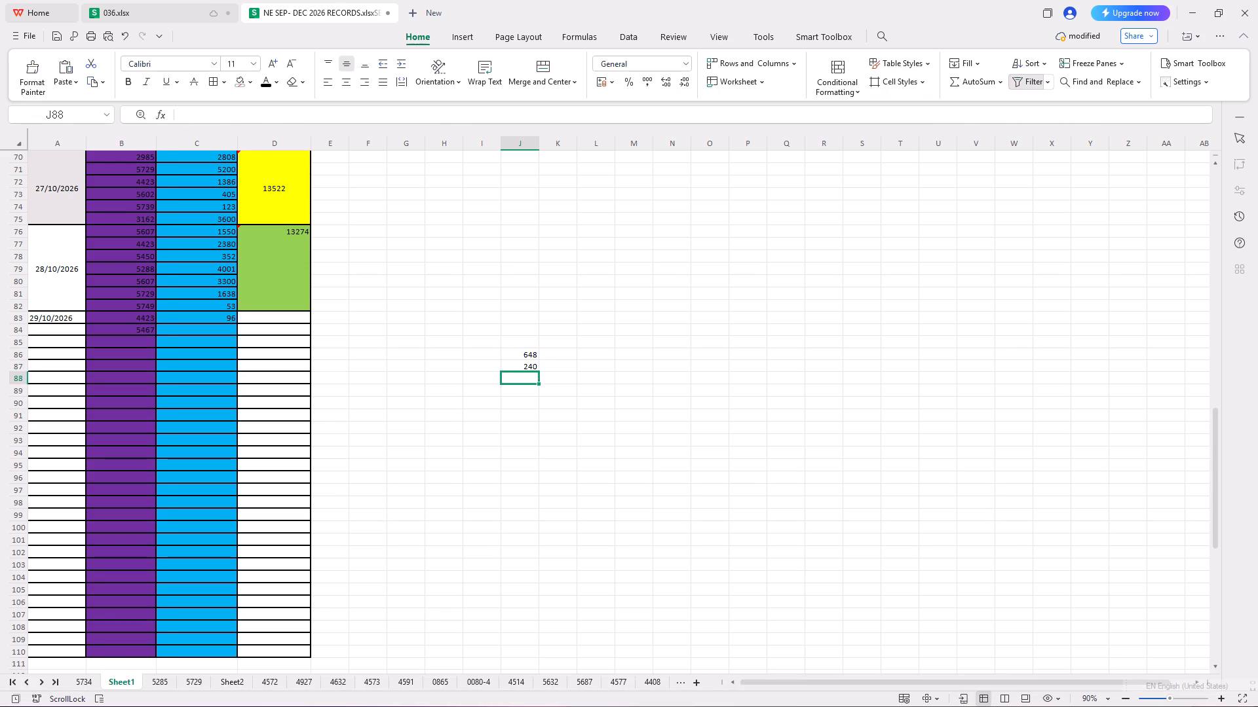
pyautogui.write('188')
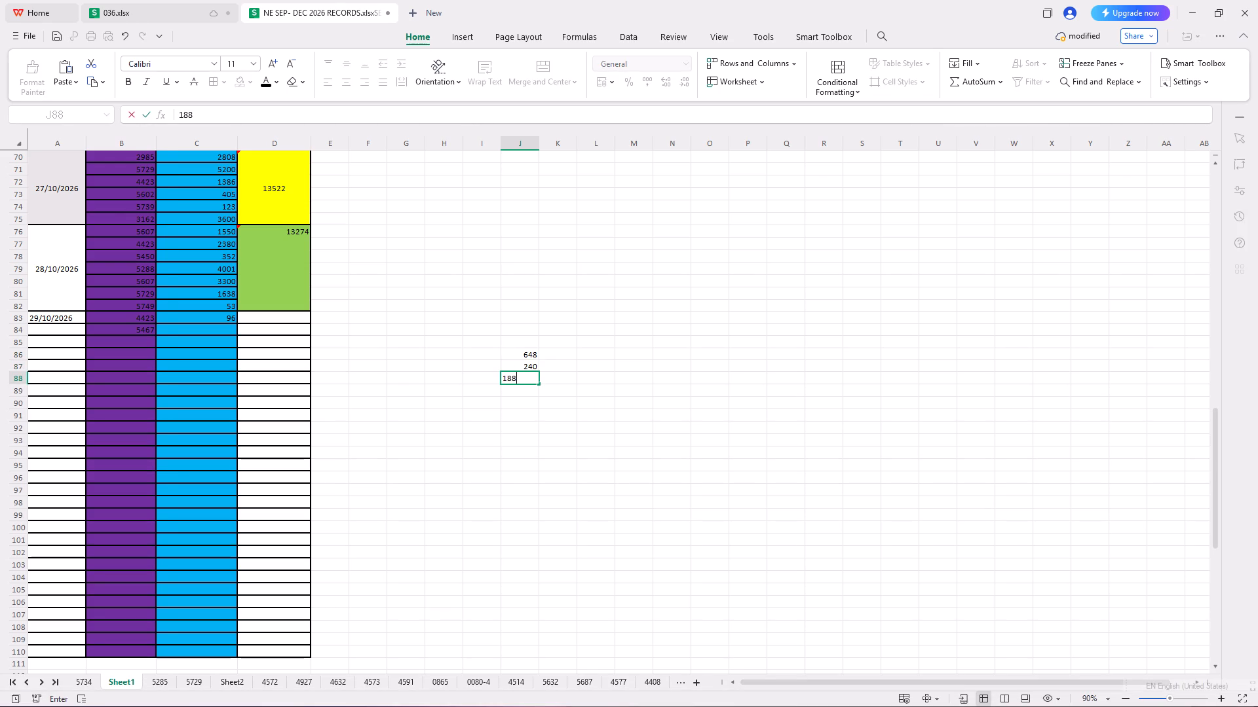
pyautogui.click(520, 394)
pyautogui.write('548')
pyautogui.moveTo(565, 352); pyautogui.dragTo(546, 340)
pyautogui.moveTo(522, 356); pyautogui.dragTo(524, 361)
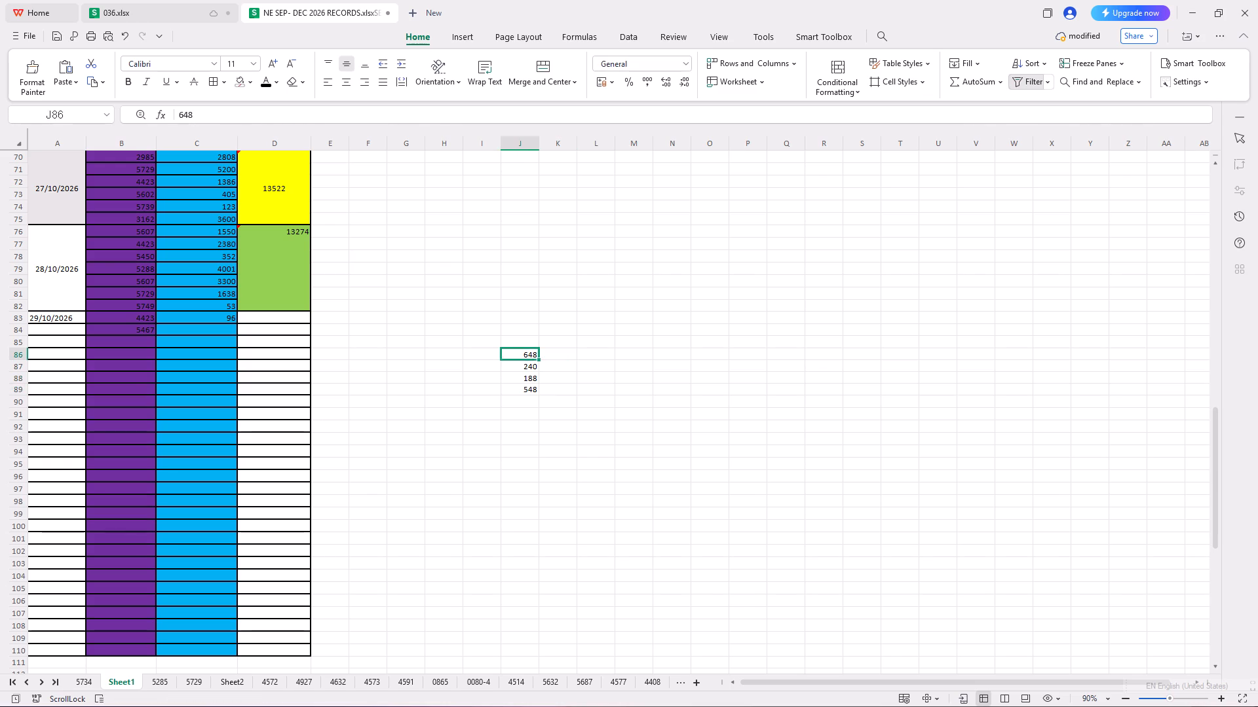
pyautogui.moveTo(524, 361); pyautogui.dragTo(533, 385)
pyautogui.click(971, 82)
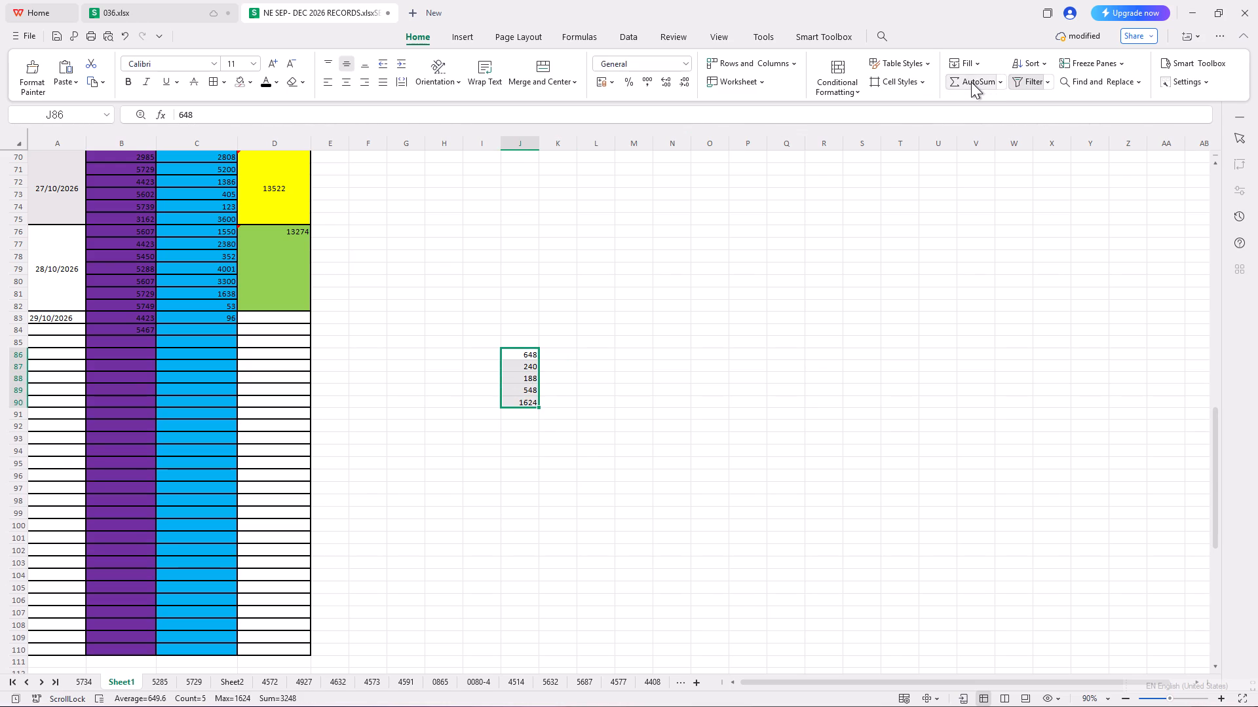
# Enter 1624 in C84 as the quantity for 5467.
pyautogui.click(174, 334)
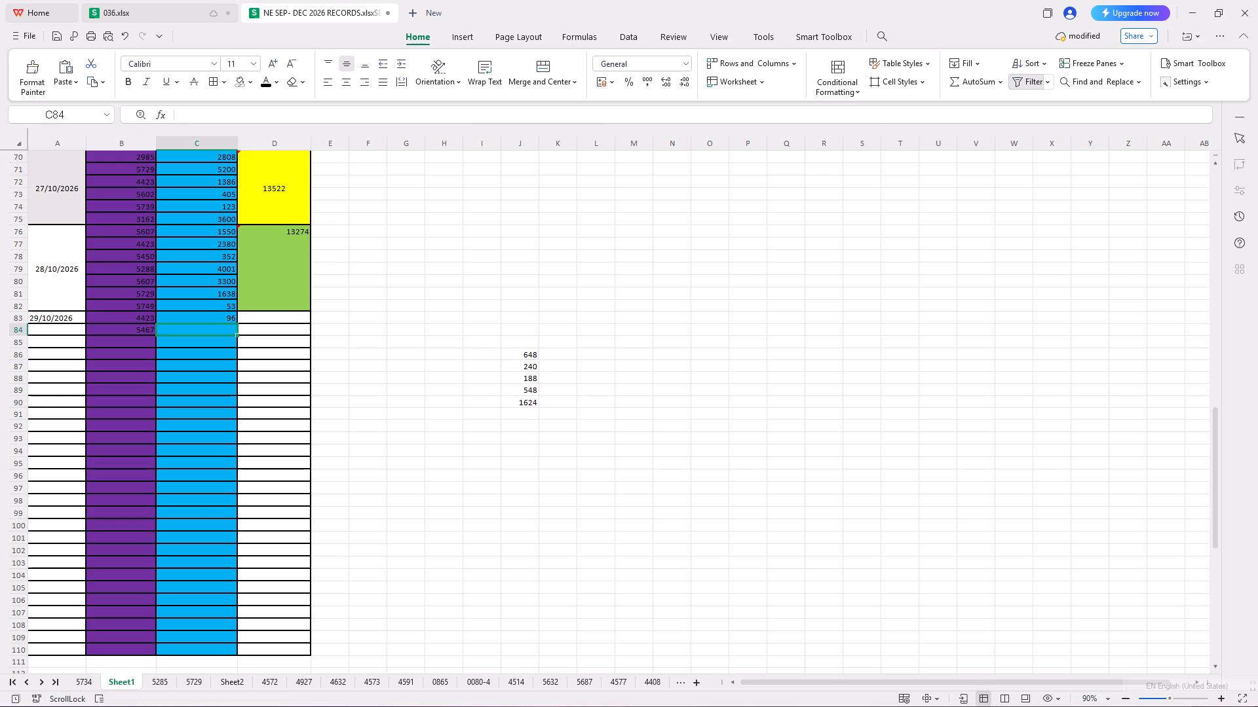
pyautogui.write('162')
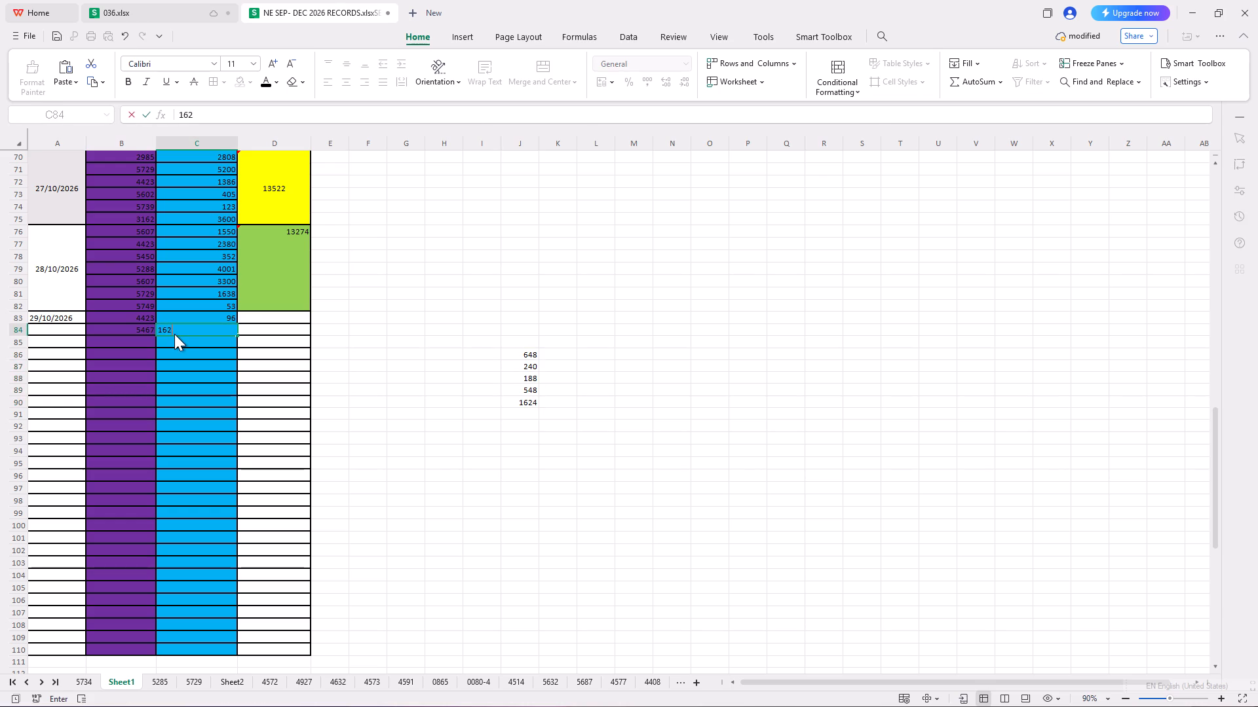
pyautogui.press('4')
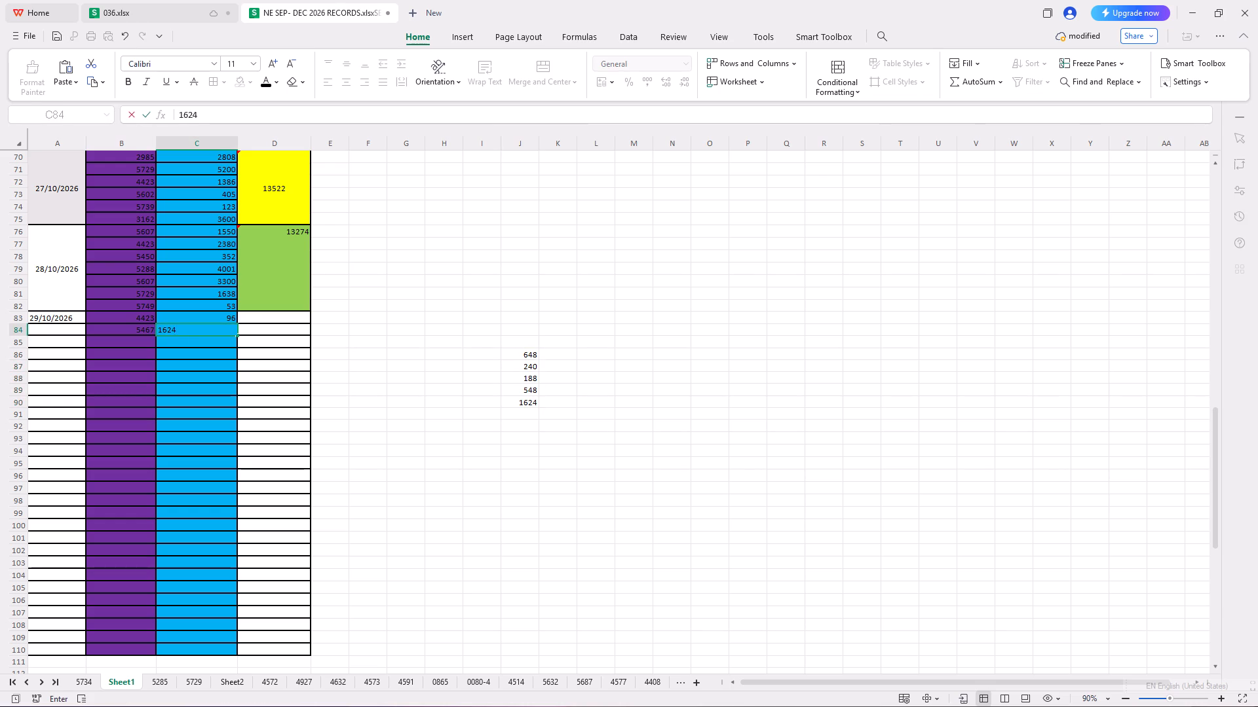
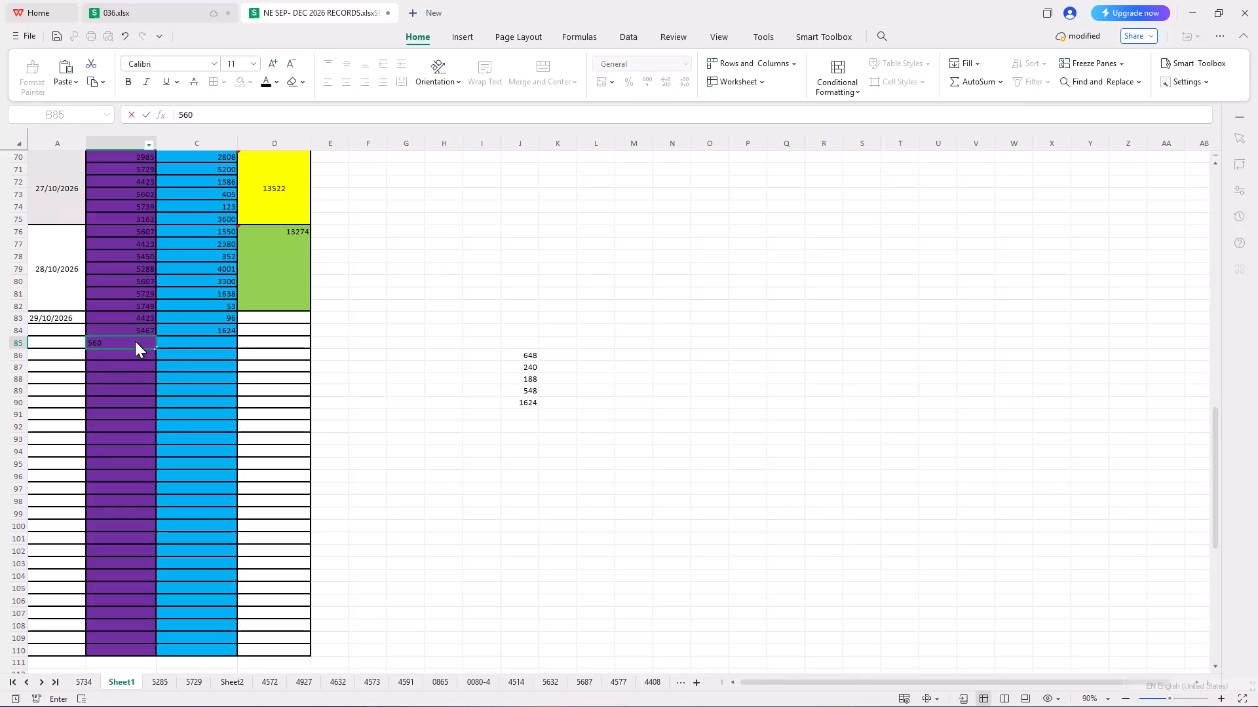
# In the 29/10/2026 records on Sheet1, enter 60 in C85 as the quantity for 5607, and 4859 in B86.
pyautogui.click(196, 340)
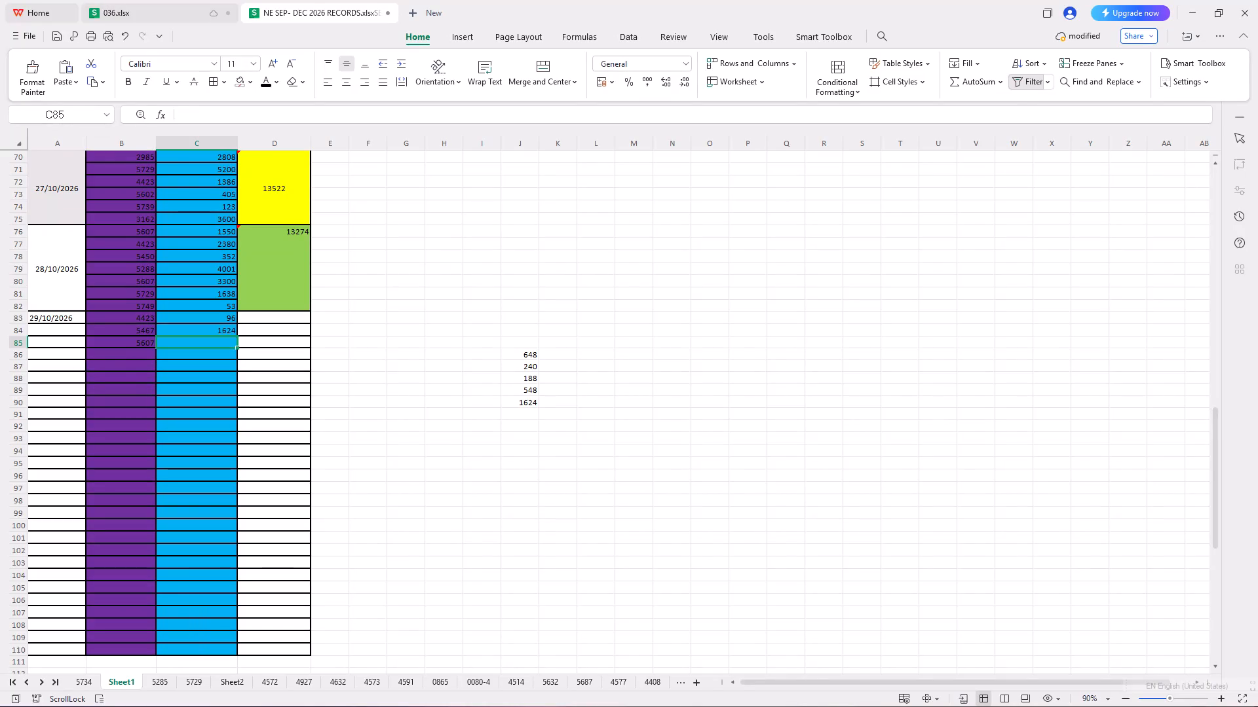
pyautogui.write('60')
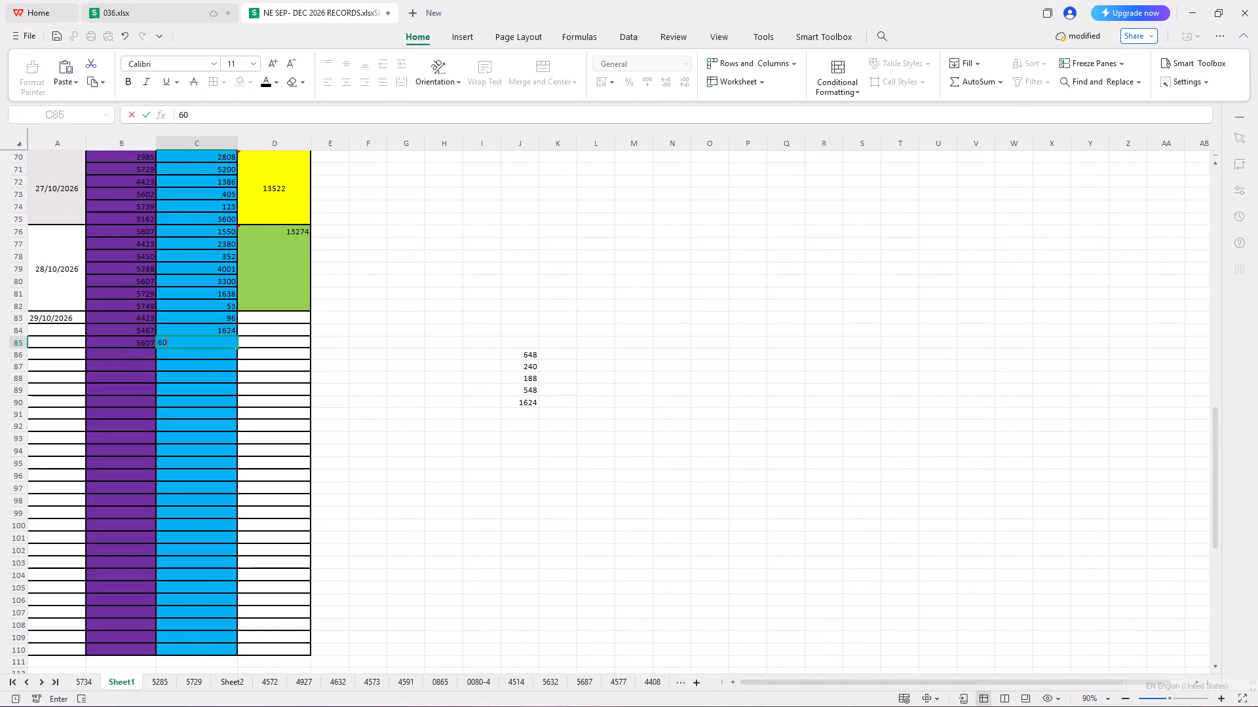
pyautogui.click(434, 429)
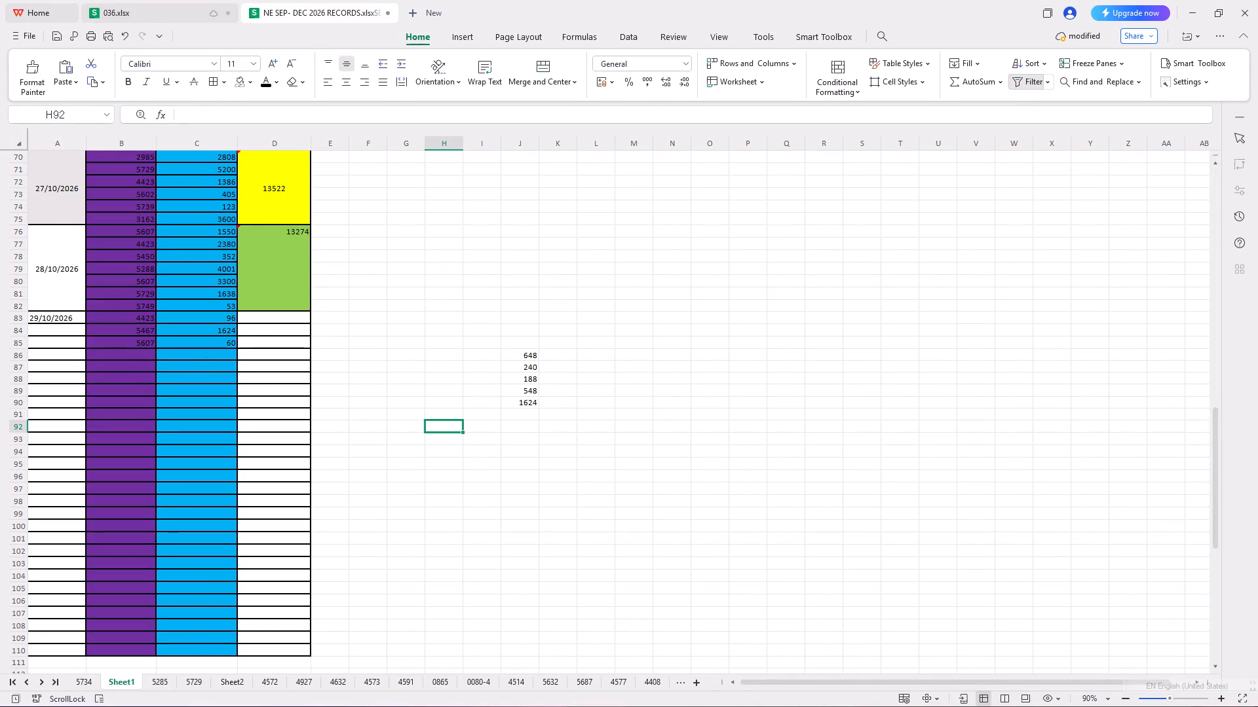
pyautogui.click(124, 359)
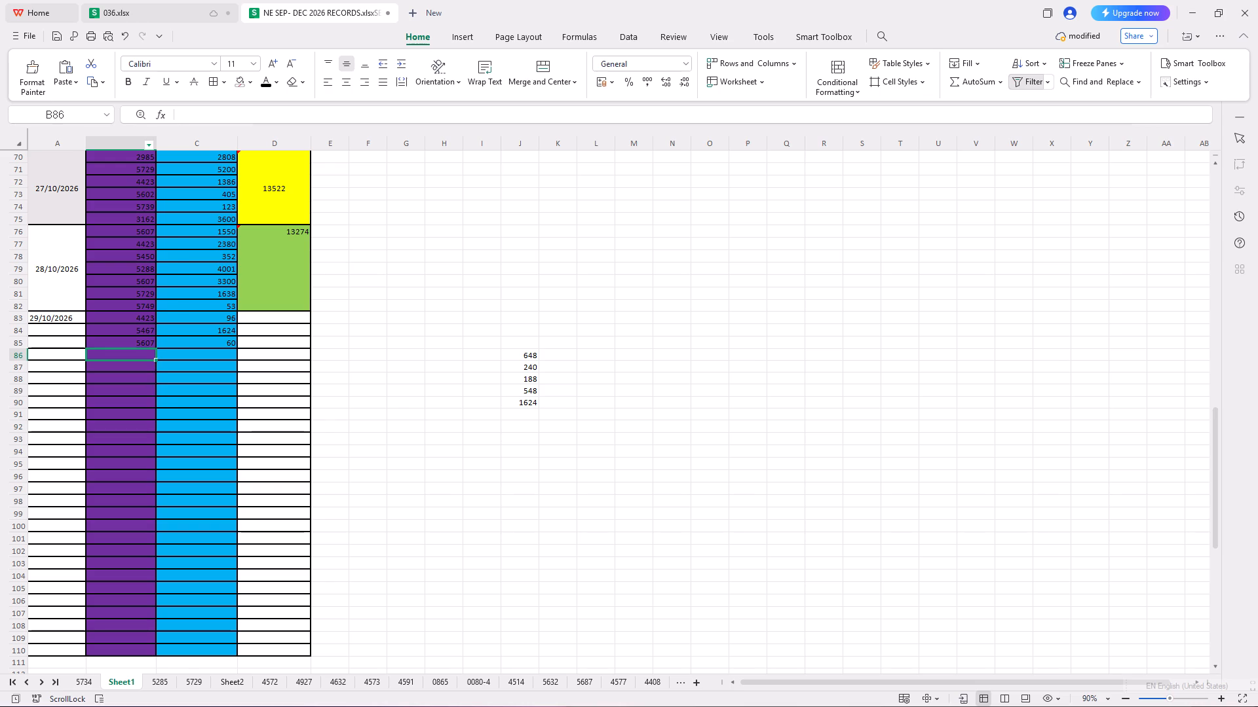
pyautogui.write('45')
pyautogui.press('BackSpace')
pyautogui.write('859')
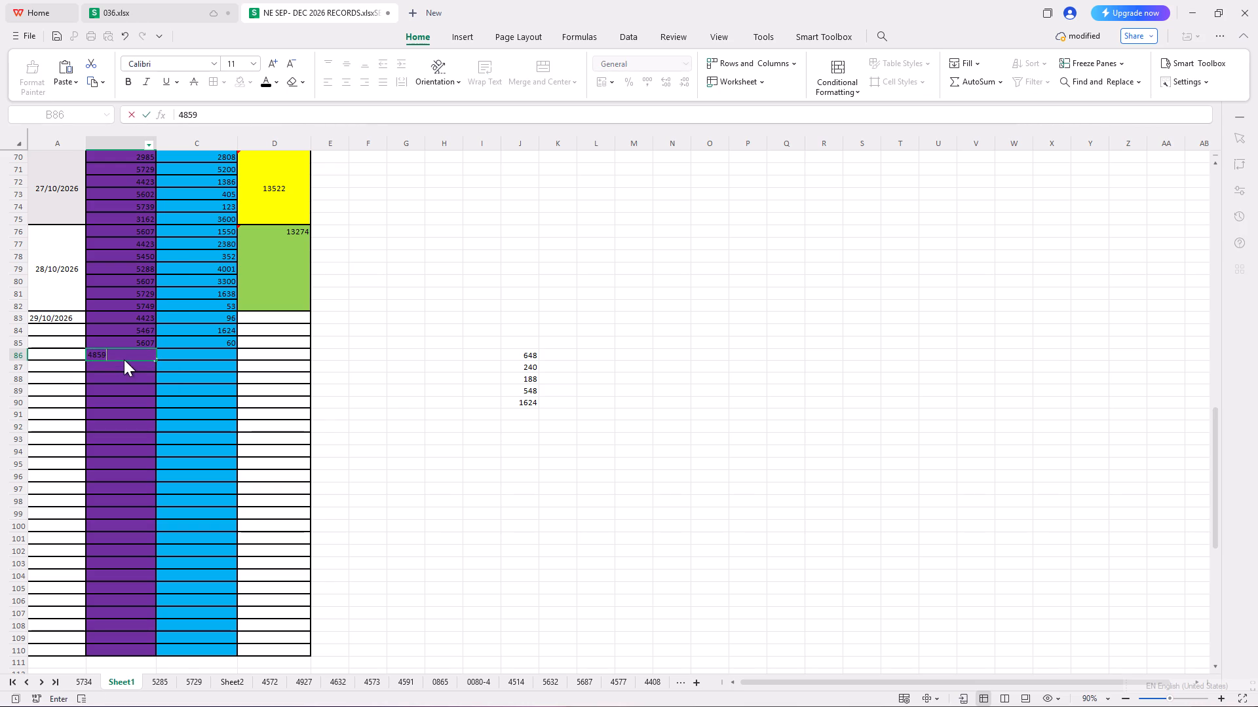
# List 720 and 360 in the empty cells J96 and J97 and total them with AutoSum below.
pyautogui.click(516, 471)
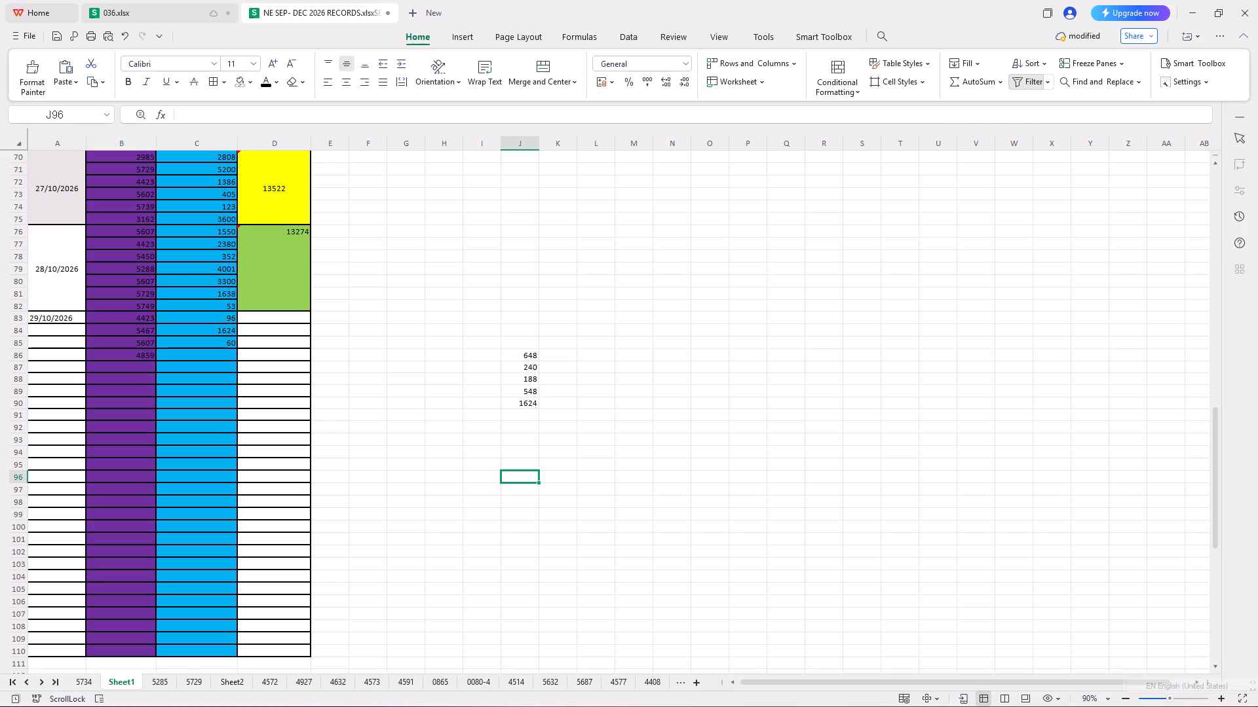
pyautogui.write('720')
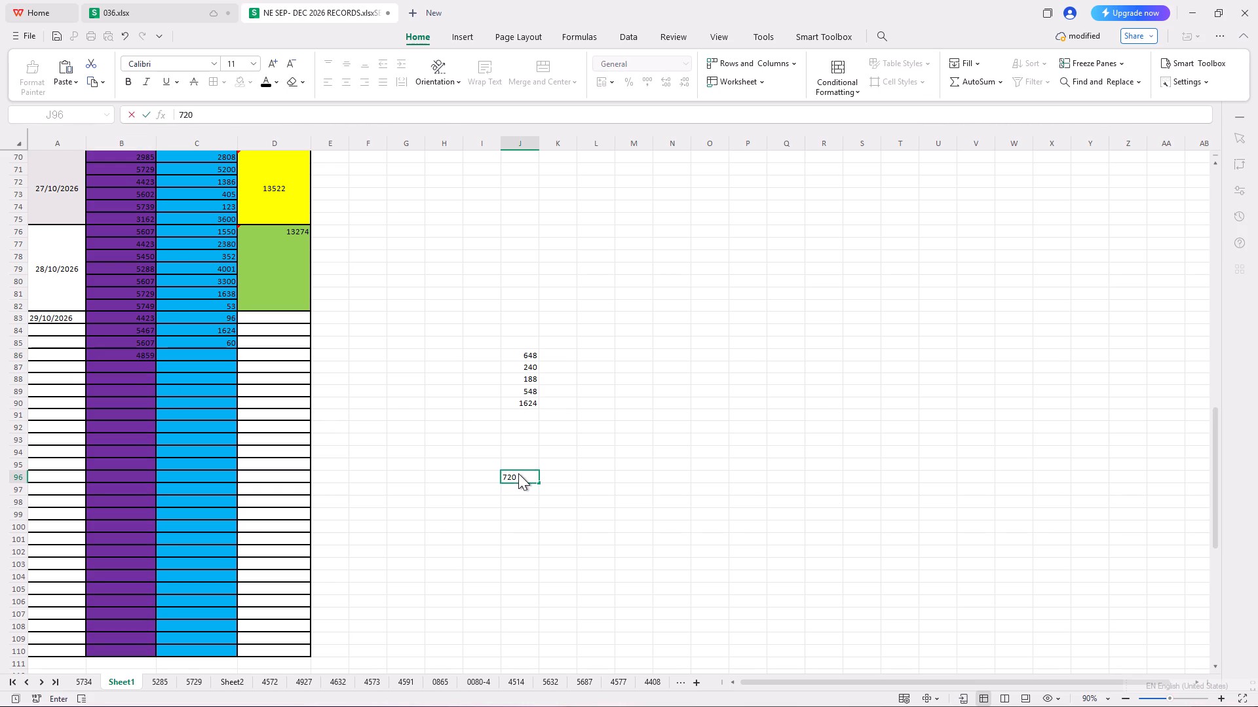
pyautogui.click(533, 491)
pyautogui.write('360')
pyautogui.click(556, 466)
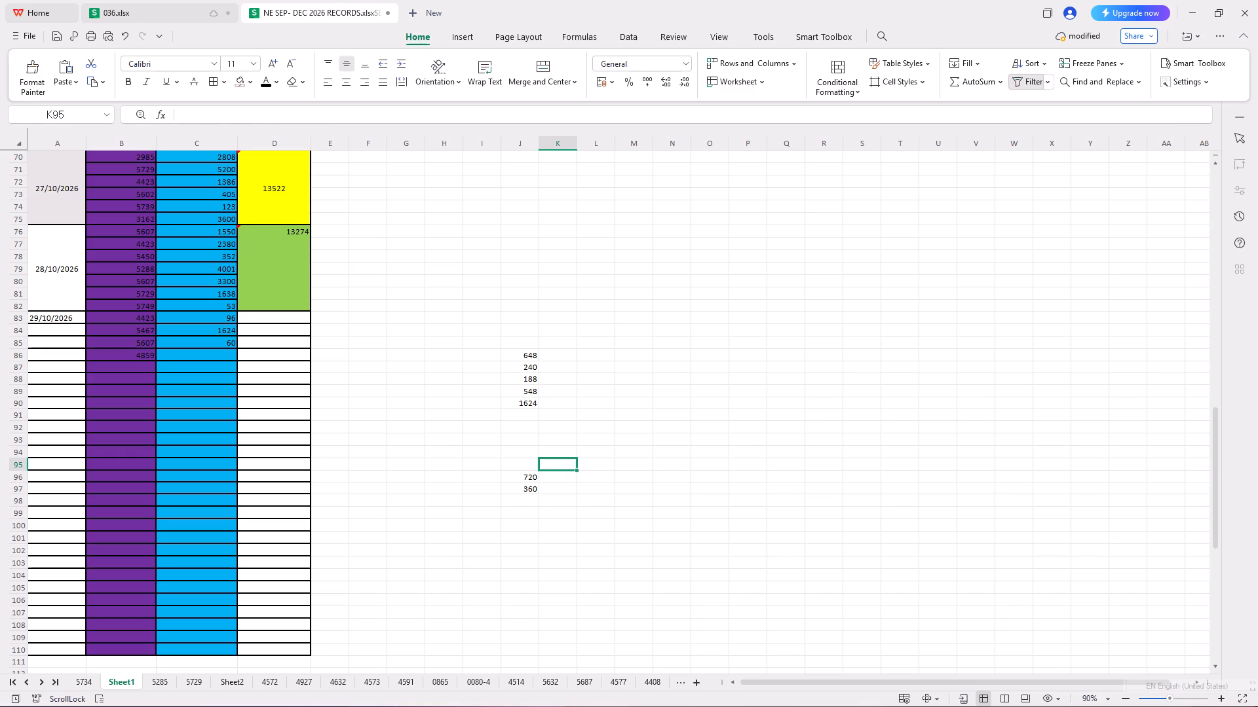
pyautogui.moveTo(522, 477); pyautogui.dragTo(525, 490)
pyautogui.click(981, 84)
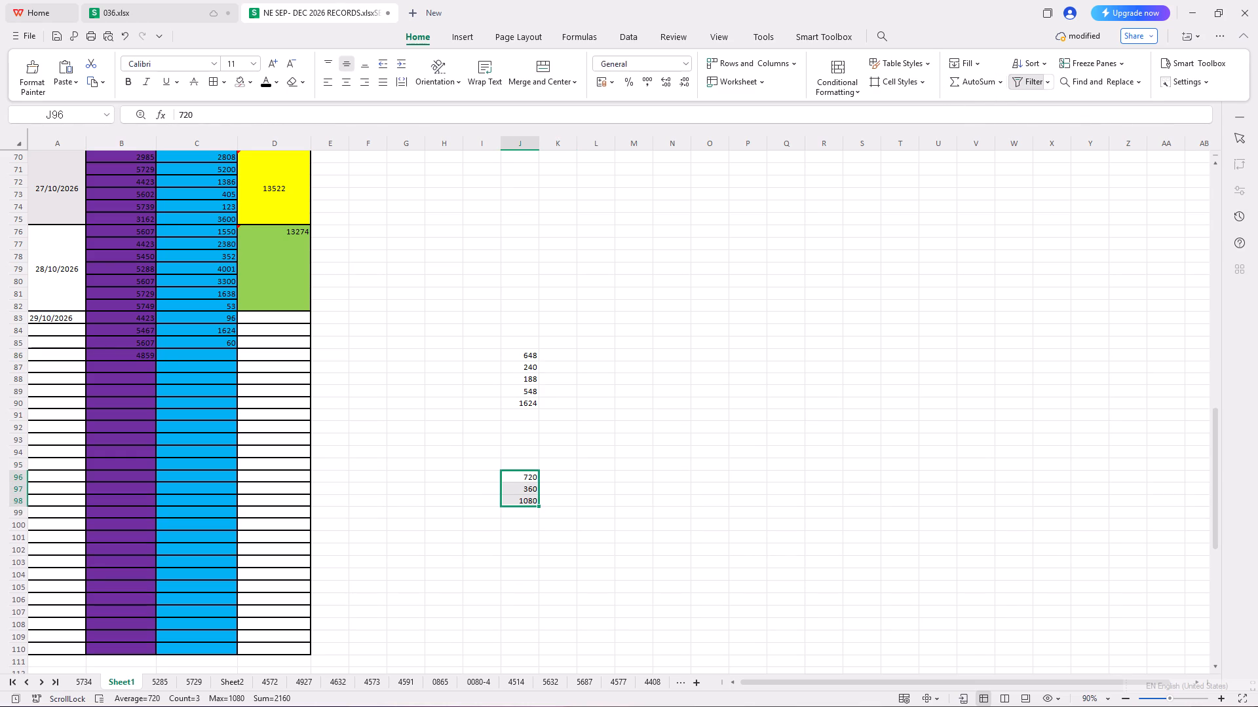
# Enter 1080 in C86 as the quantity for 4859, and fill row 87 with 5745 and quantity 1657.
pyautogui.click(200, 351)
pyautogui.write('1080')
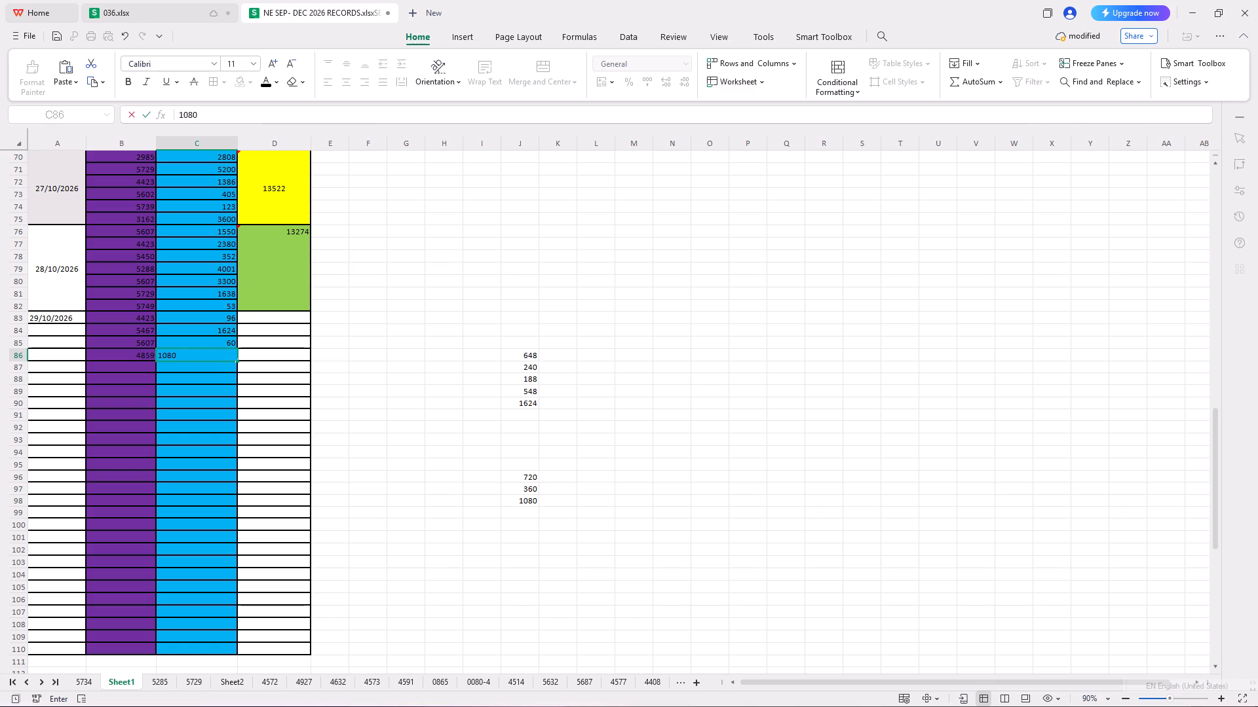
pyautogui.click(149, 365)
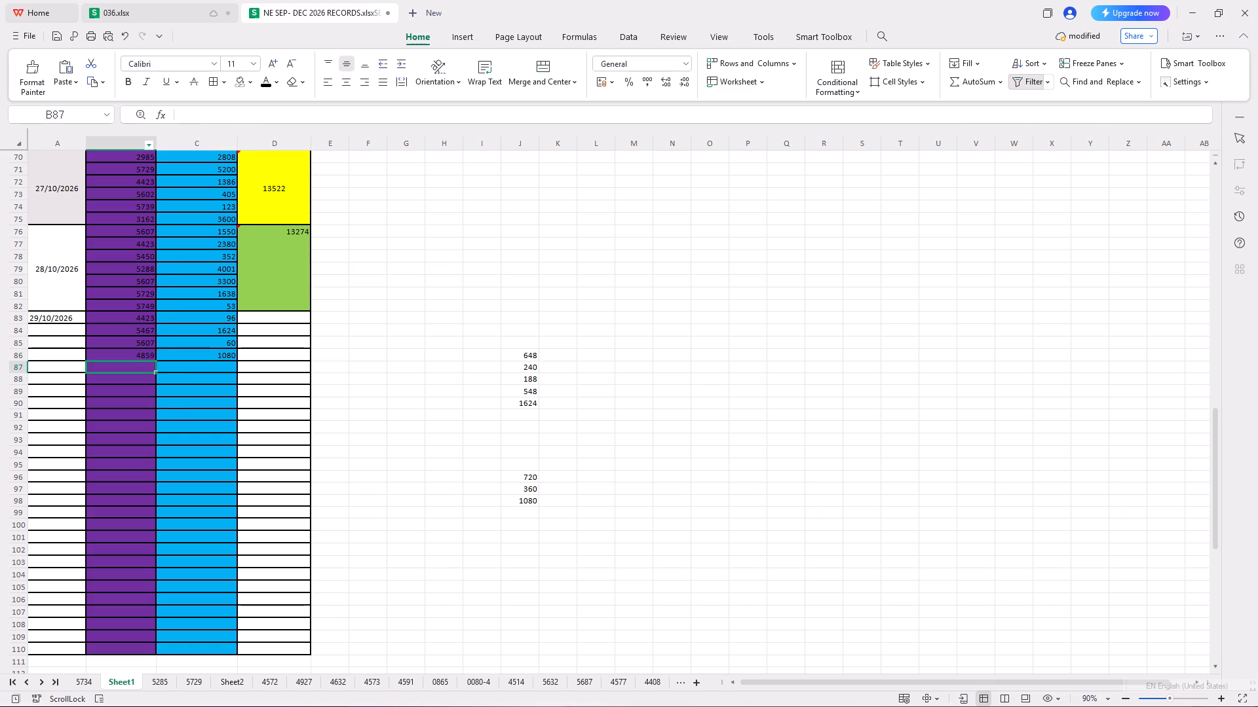
pyautogui.write('5745')
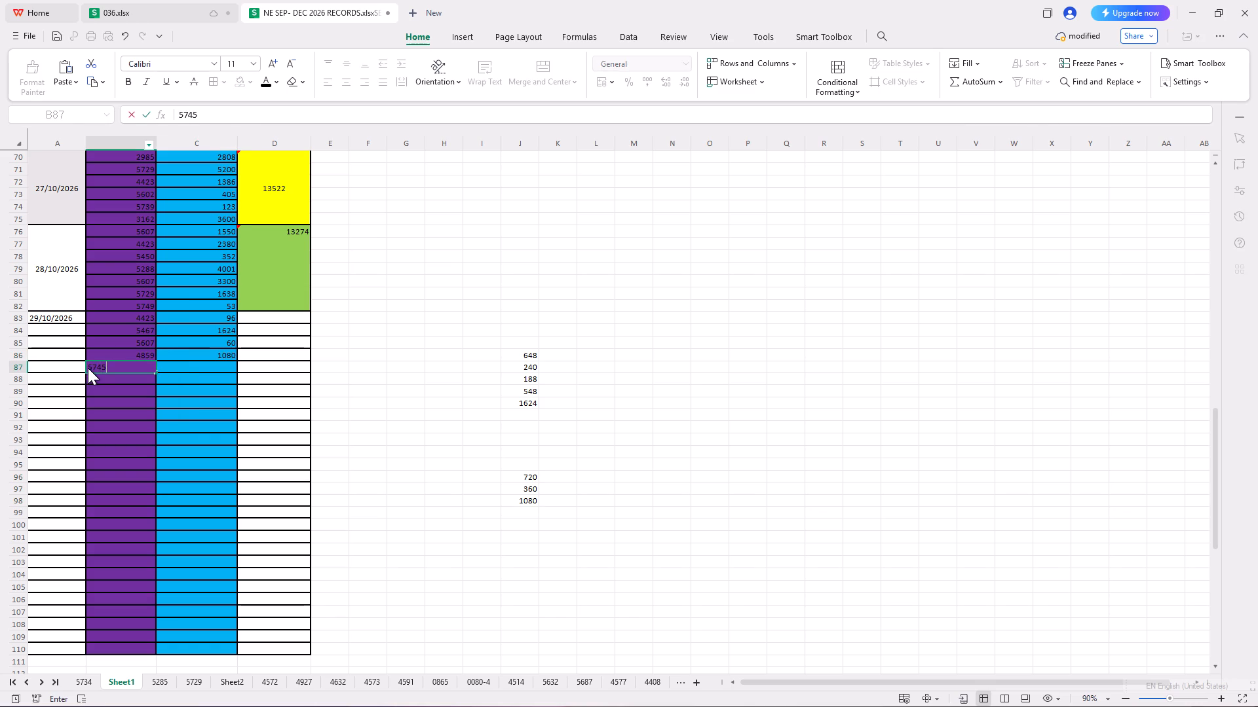
pyautogui.click(185, 368)
pyautogui.write('1657')
pyautogui.click(382, 299)
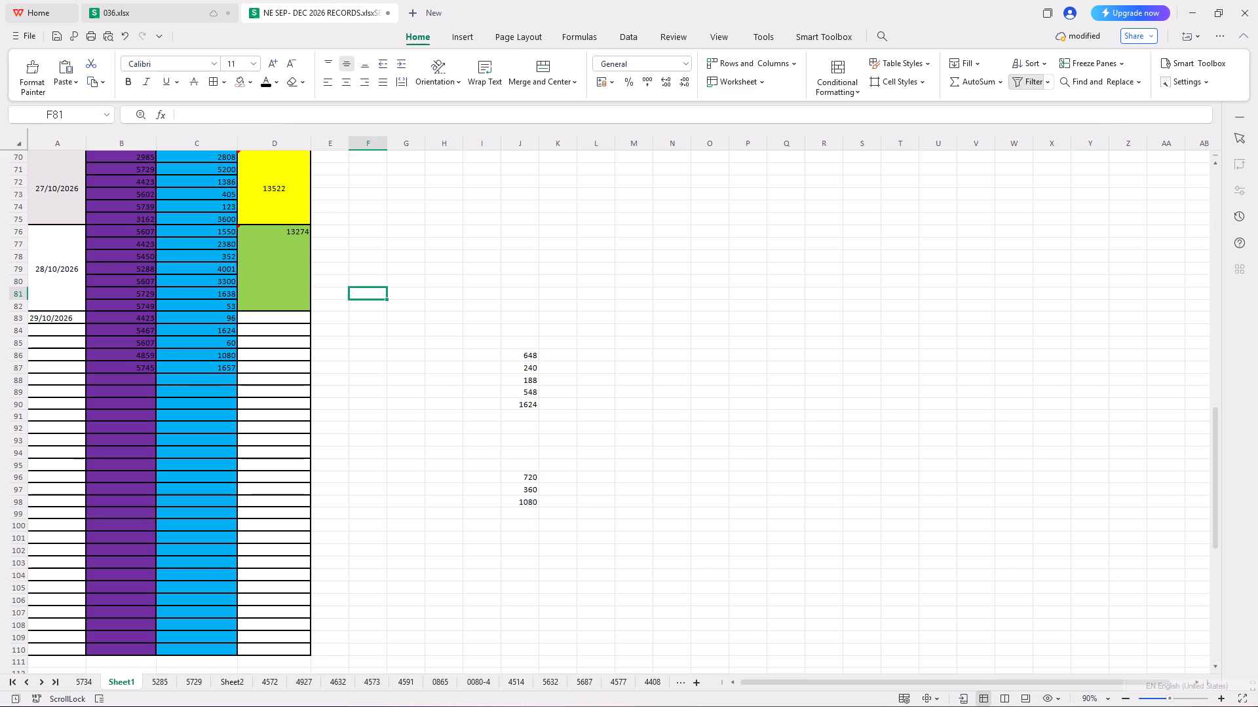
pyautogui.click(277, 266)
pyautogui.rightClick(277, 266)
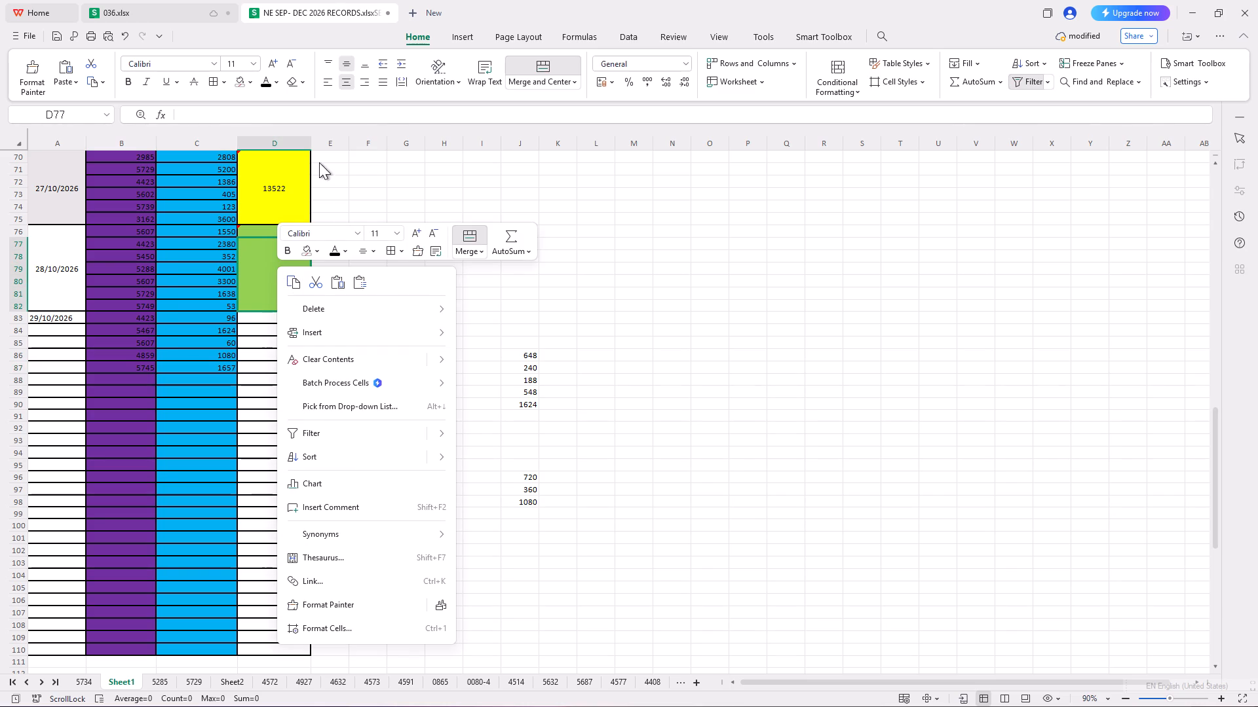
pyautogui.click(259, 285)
# Copy the yellow daily total cell of 27/10/2026 in column D and paste it at D83 for 29/10/2026.
pyautogui.click(288, 177)
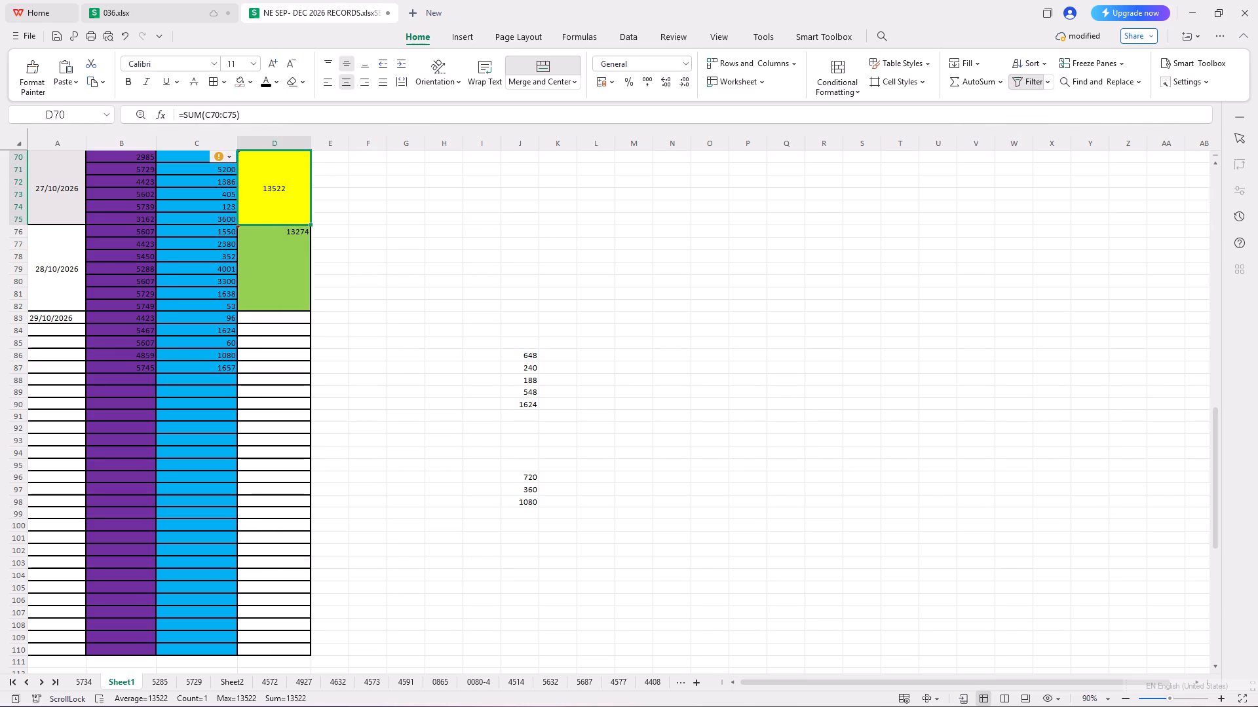
pyautogui.rightClick(288, 177)
pyautogui.click(309, 191)
pyautogui.click(279, 318)
pyautogui.moveTo(278, 319); pyautogui.dragTo(277, 325, button='right')
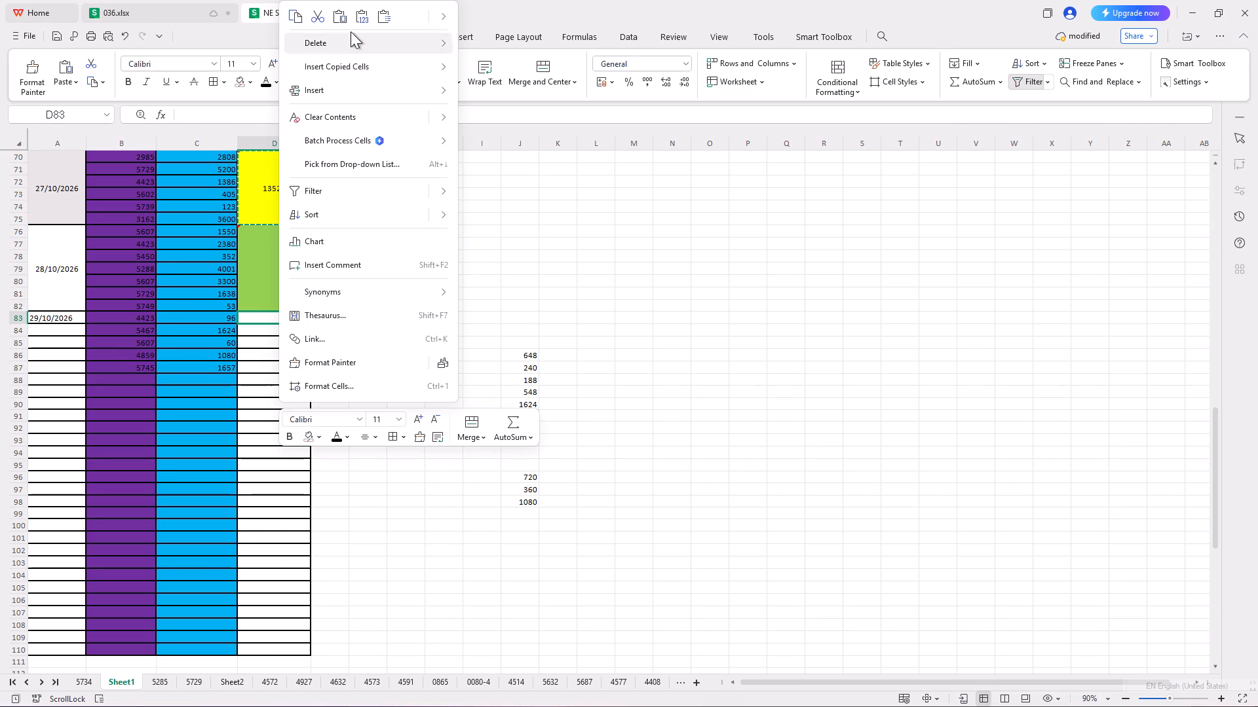
pyautogui.click(338, 22)
pyautogui.click(465, 326)
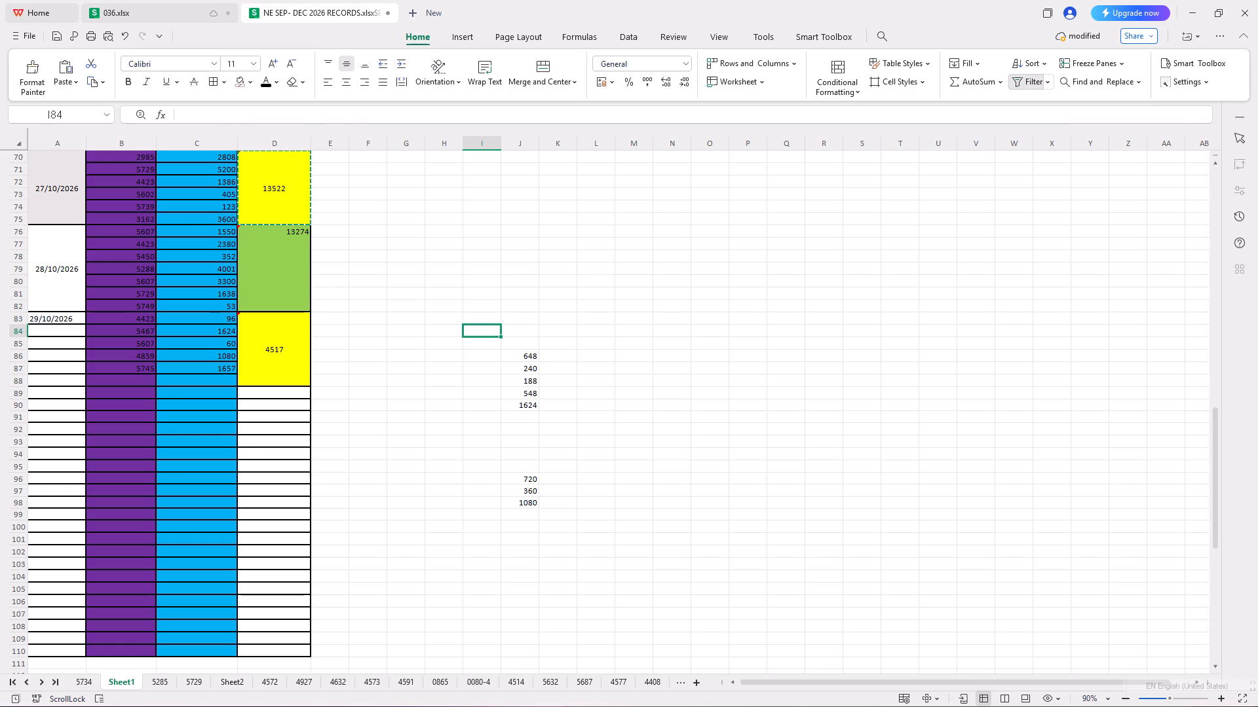
# Merge and center the 29/10/2026 date cells A83 to A88.
pyautogui.moveTo(77, 321); pyautogui.dragTo(79, 374)
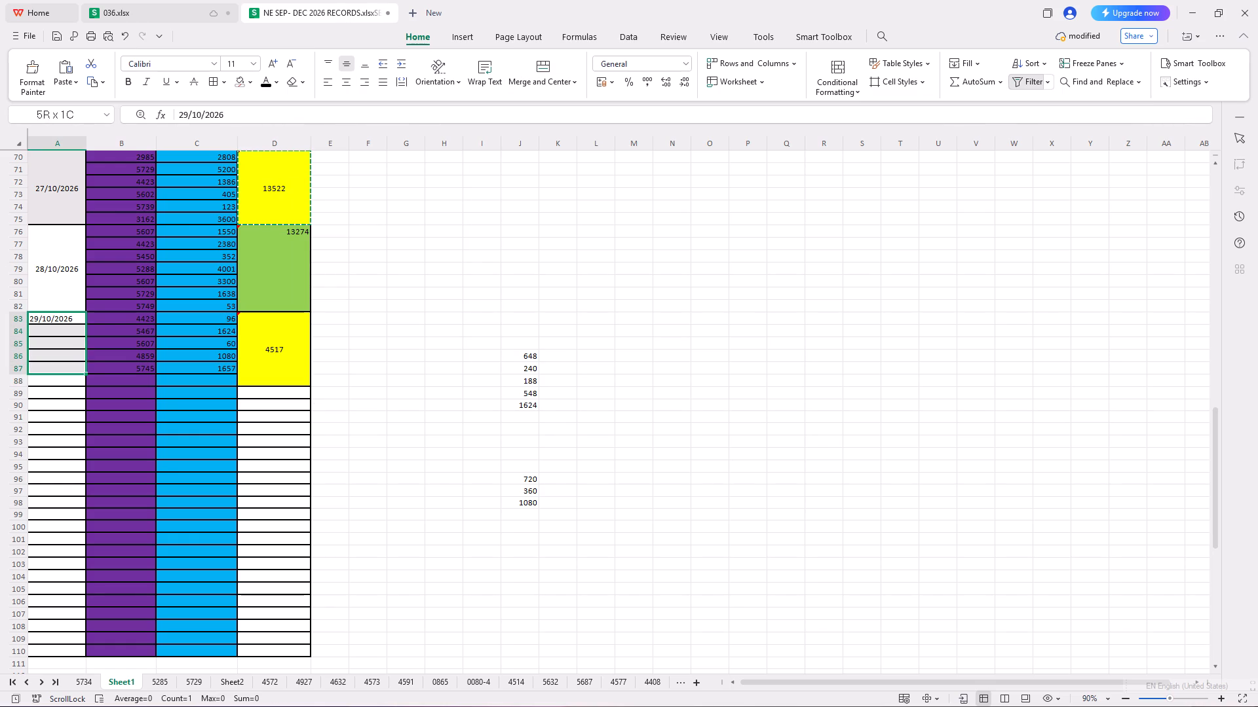
pyautogui.moveTo(79, 374); pyautogui.dragTo(79, 380)
pyautogui.rightClick(72, 365)
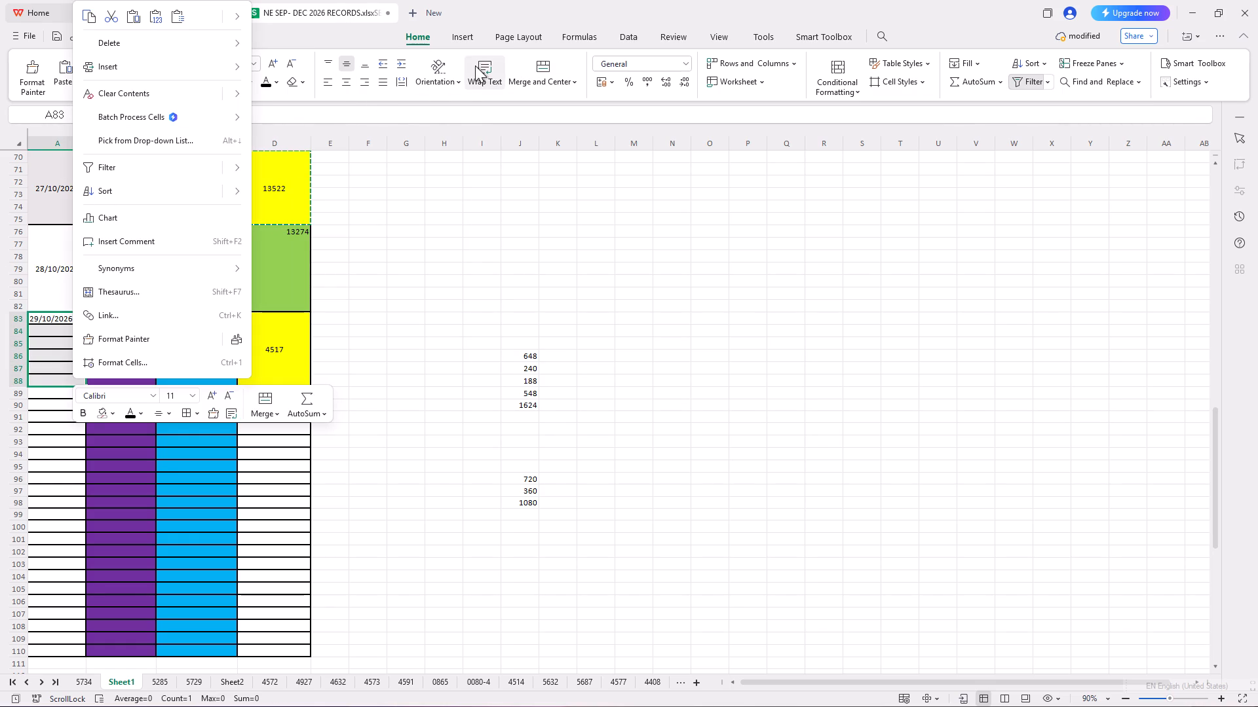
pyautogui.click(541, 65)
pyautogui.click(566, 261)
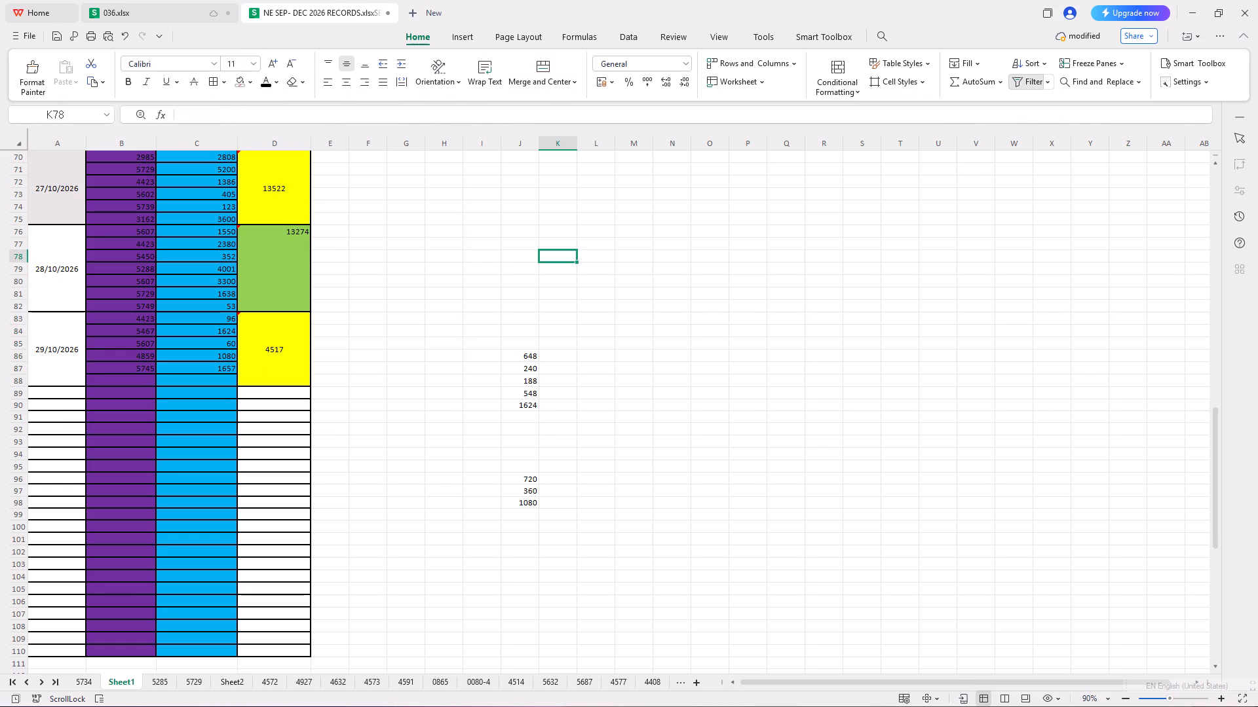
# Fill the merged 29/10/2026 date cell with the darkest green theme colour.
pyautogui.click(63, 331)
pyautogui.rightClick(63, 331)
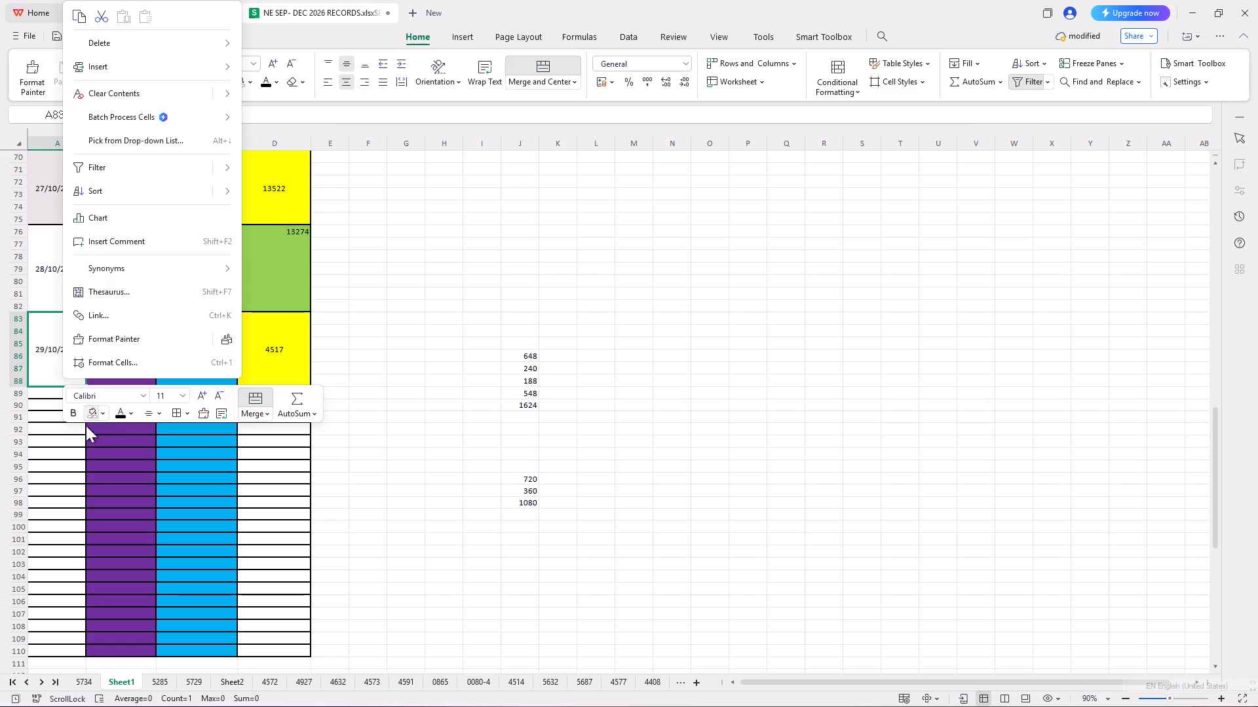
pyautogui.click(106, 407)
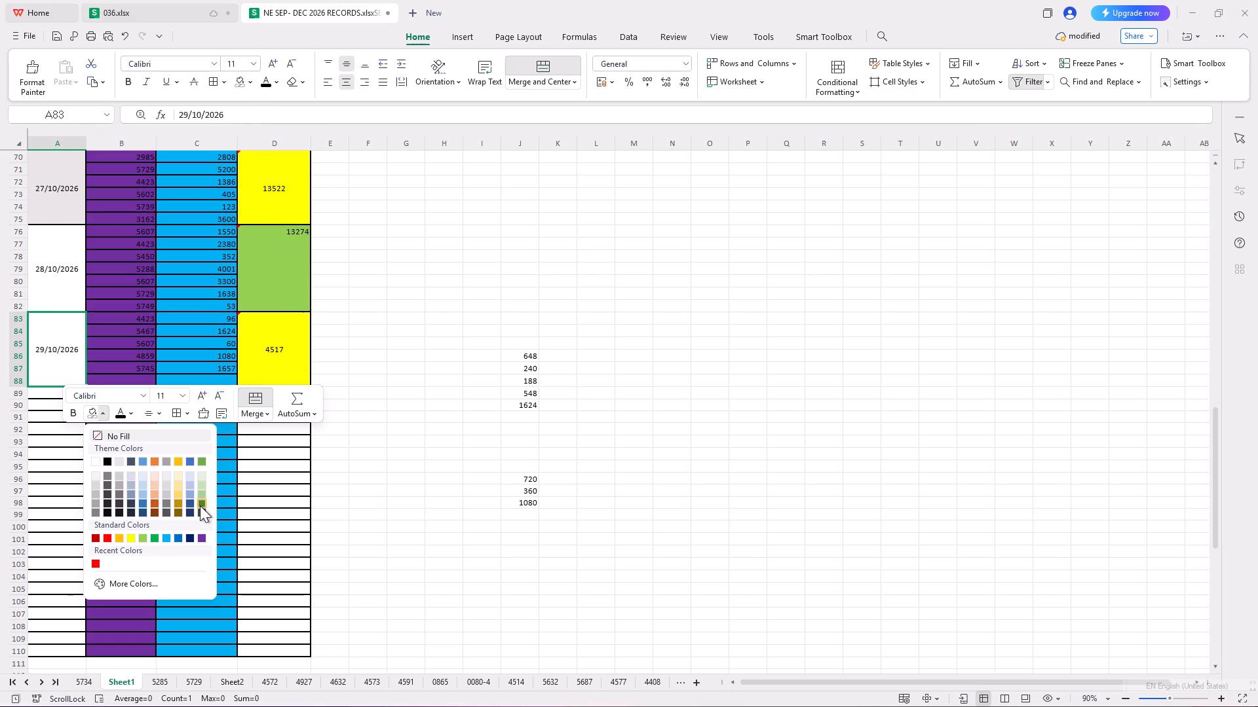
pyautogui.click(204, 511)
pyautogui.click(402, 528)
# Enter the date 30/10/2026 in A89, below the 29/10/2026 block.
pyautogui.click(54, 391)
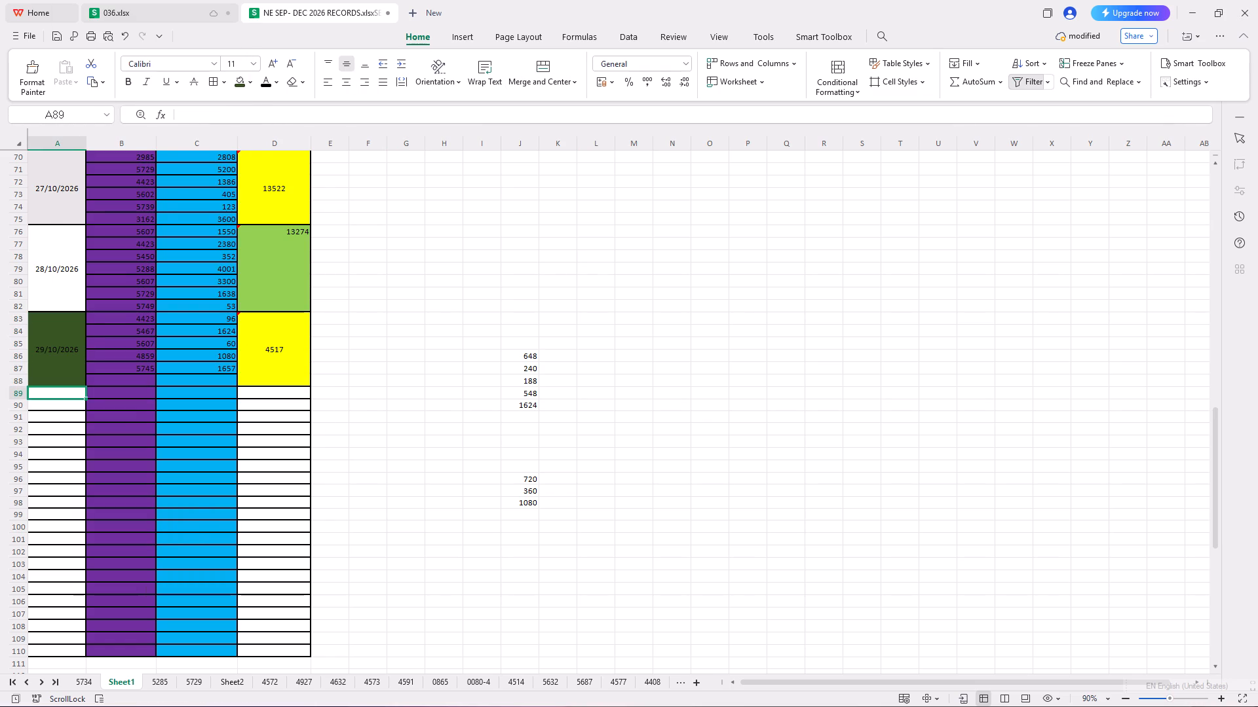
pyautogui.write('362')
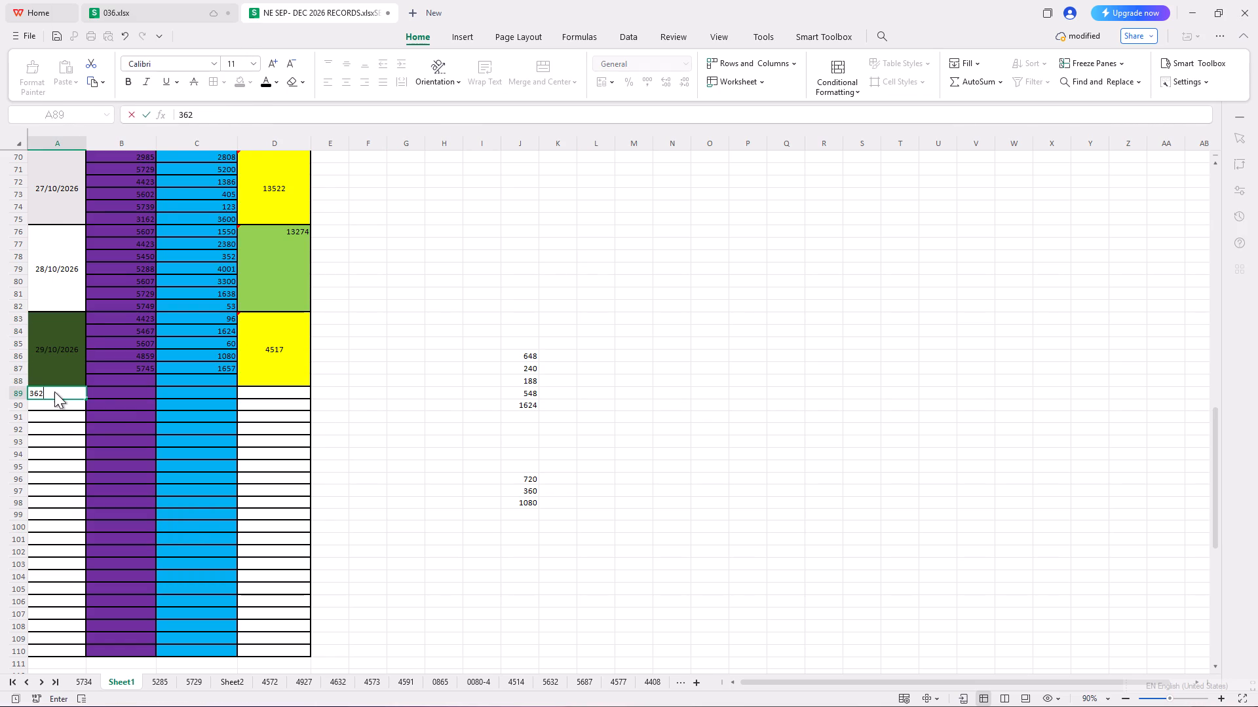
pyautogui.press('BackSpace')
pyautogui.press('BackSpace')
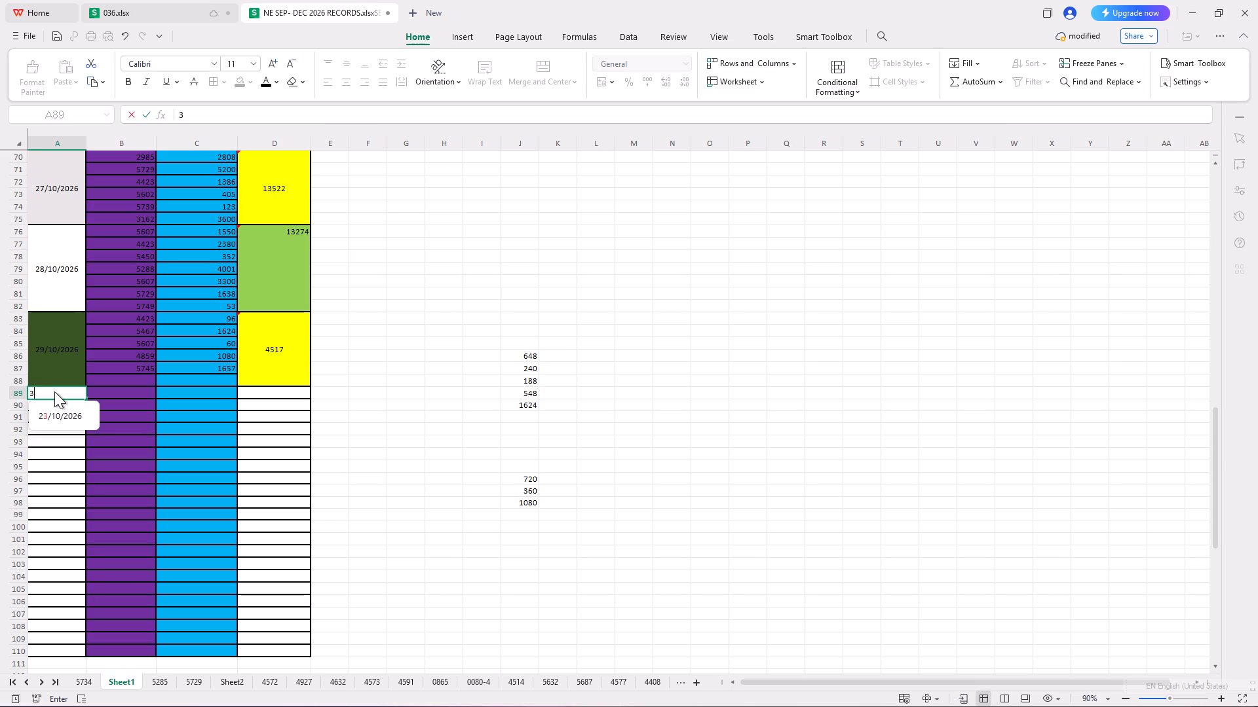
pyautogui.write('30')
pyautogui.press('BackSpace')
pyautogui.press('BackSpace')
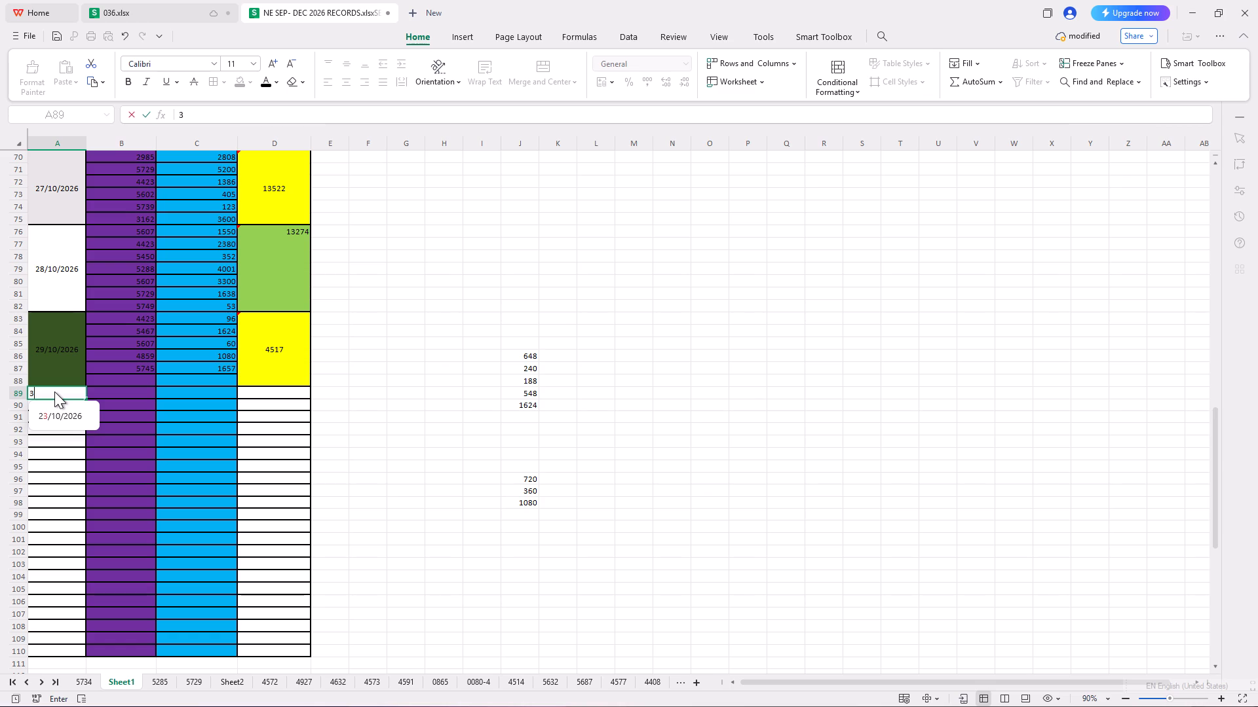
pyautogui.press('0')
pyautogui.press('/')
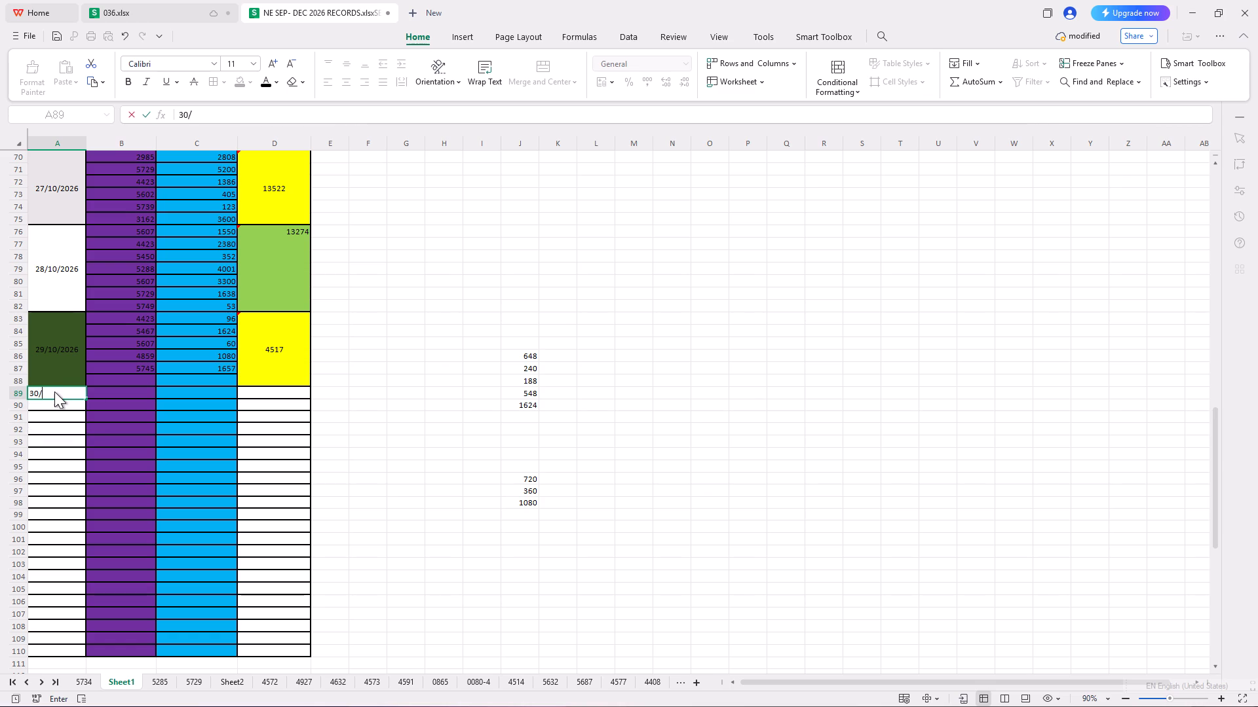
pyautogui.write('10/')
pyautogui.press('2')
pyautogui.write('026')
# Look up the 30/10/2026 daily cut in 036.xlsx and record PO 5607 in B89 with quantity 1300 in C89 of the records workbook.
pyautogui.click(155, 19)
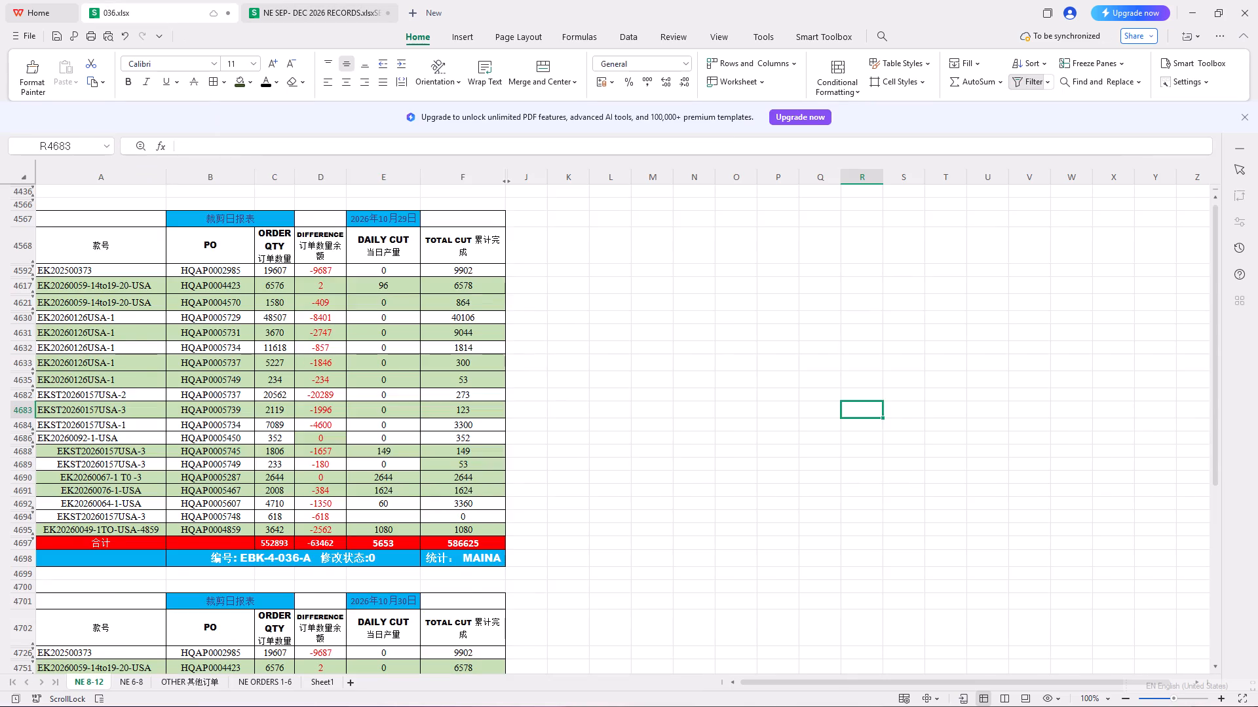
pyautogui.scroll(-13, 380, 426)
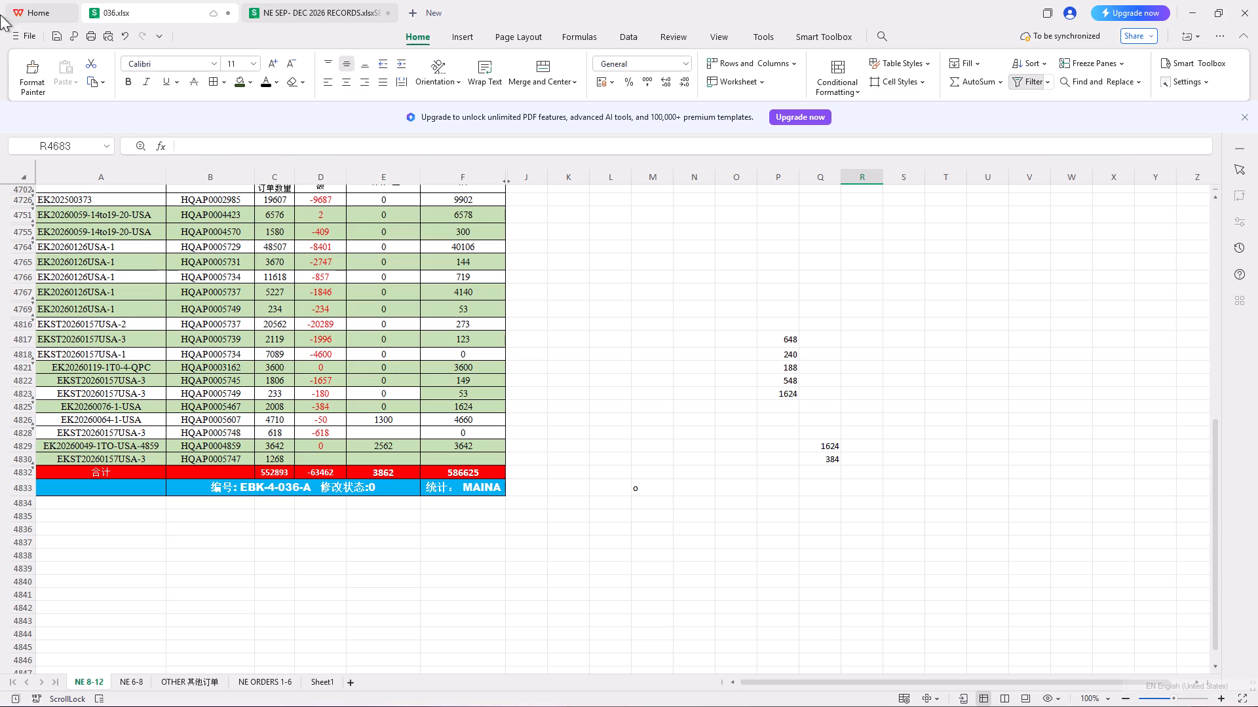
pyautogui.click(288, 0)
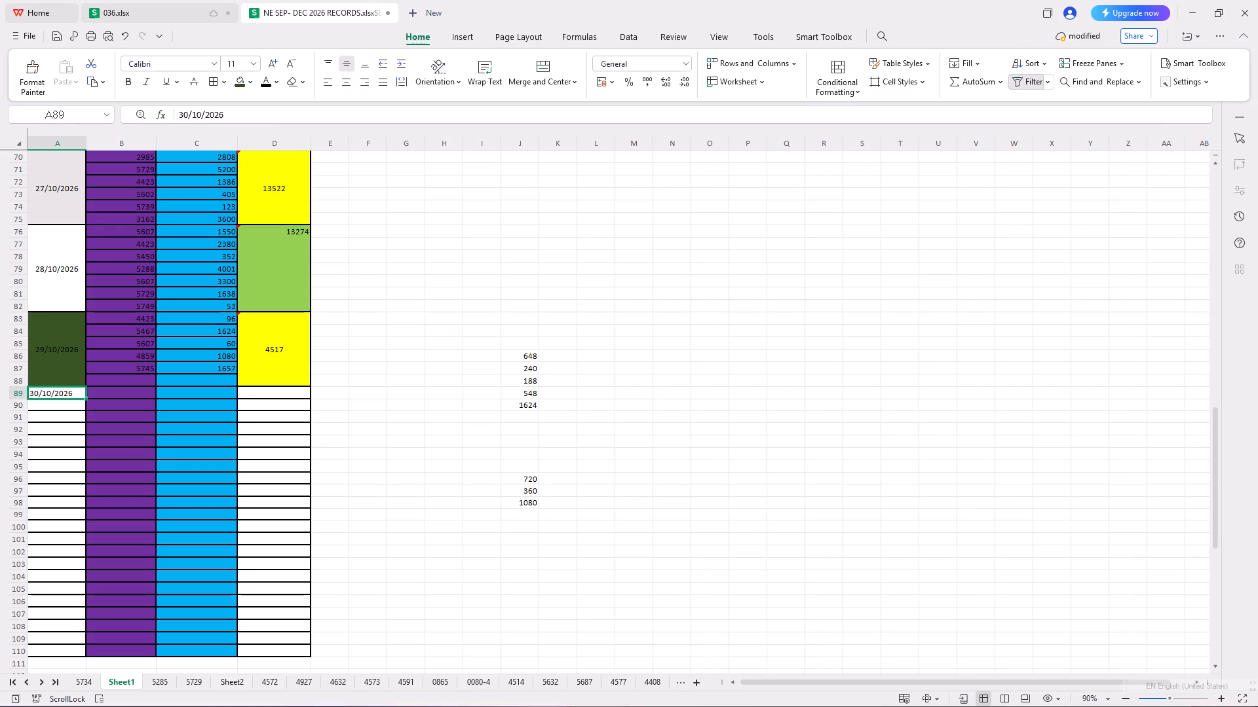
pyautogui.click(134, 390)
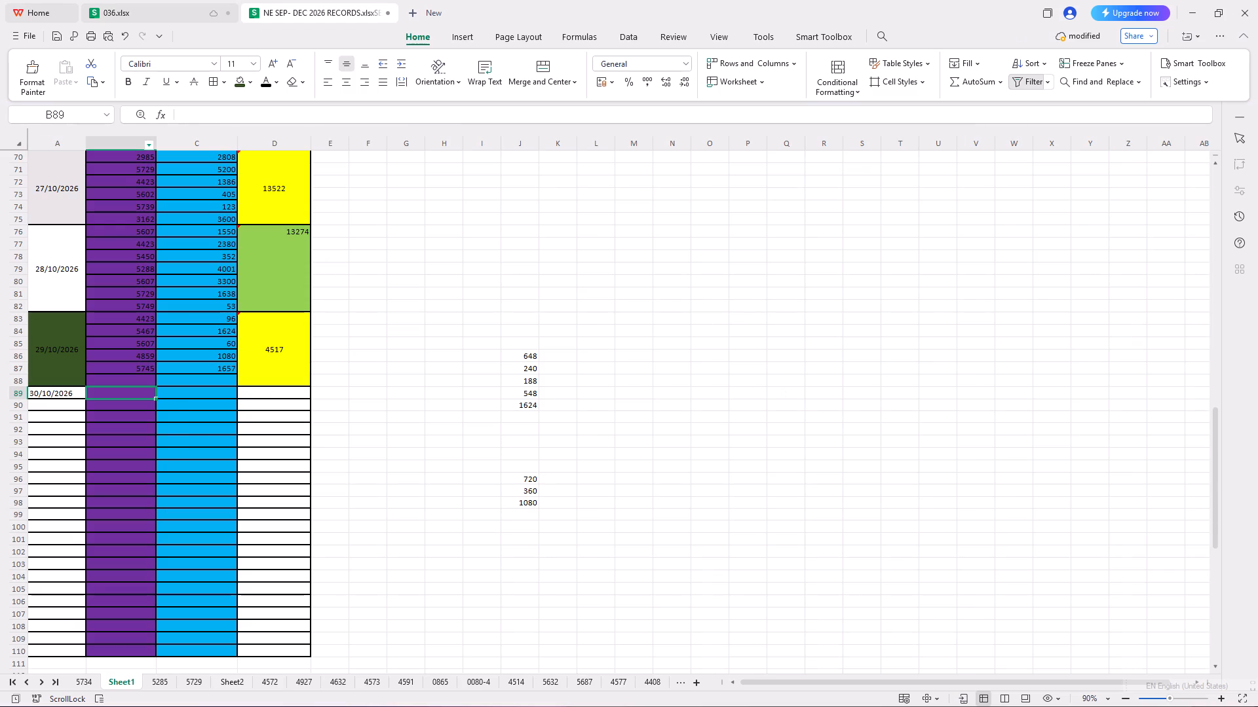
pyautogui.write('5607')
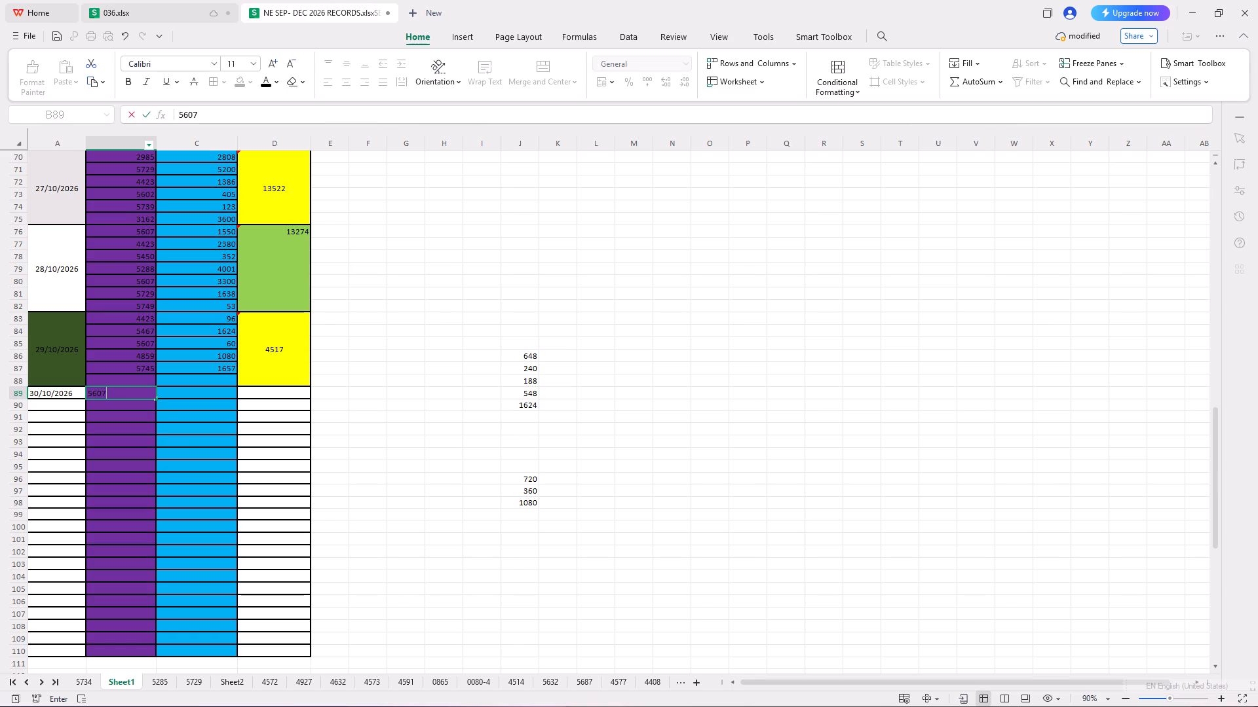
pyautogui.click(198, 395)
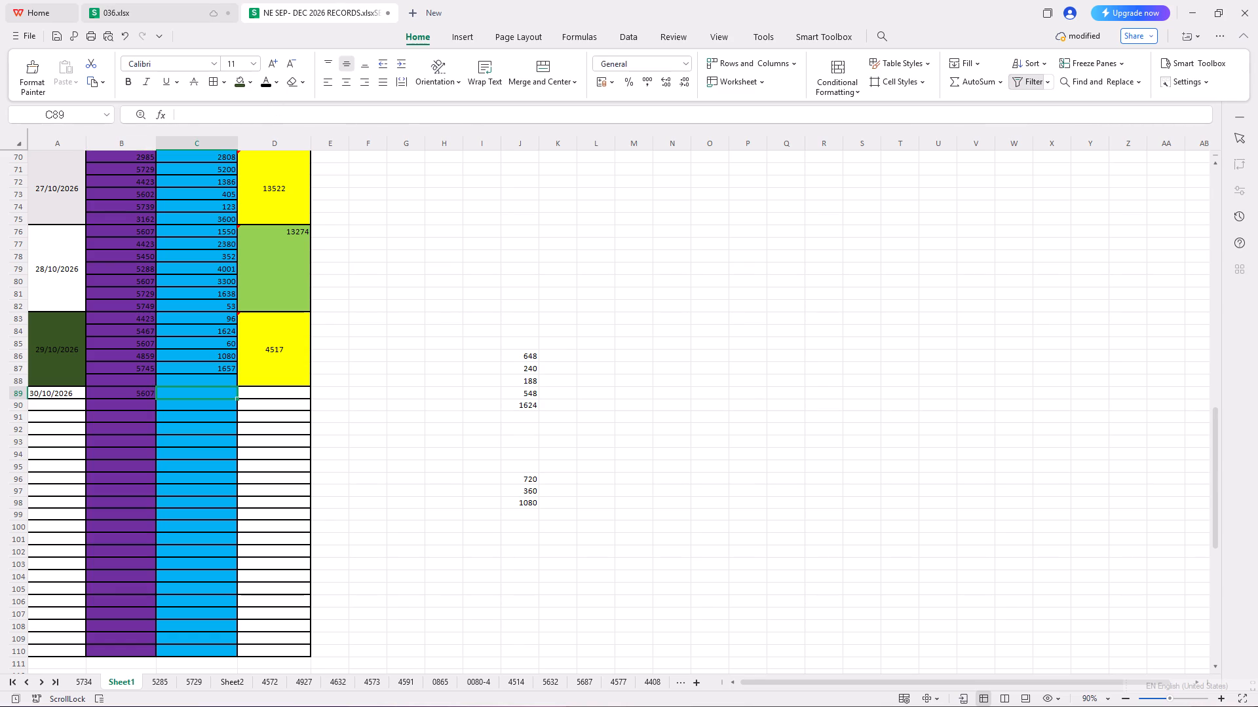
pyautogui.click(311, 0)
pyautogui.click(119, 10)
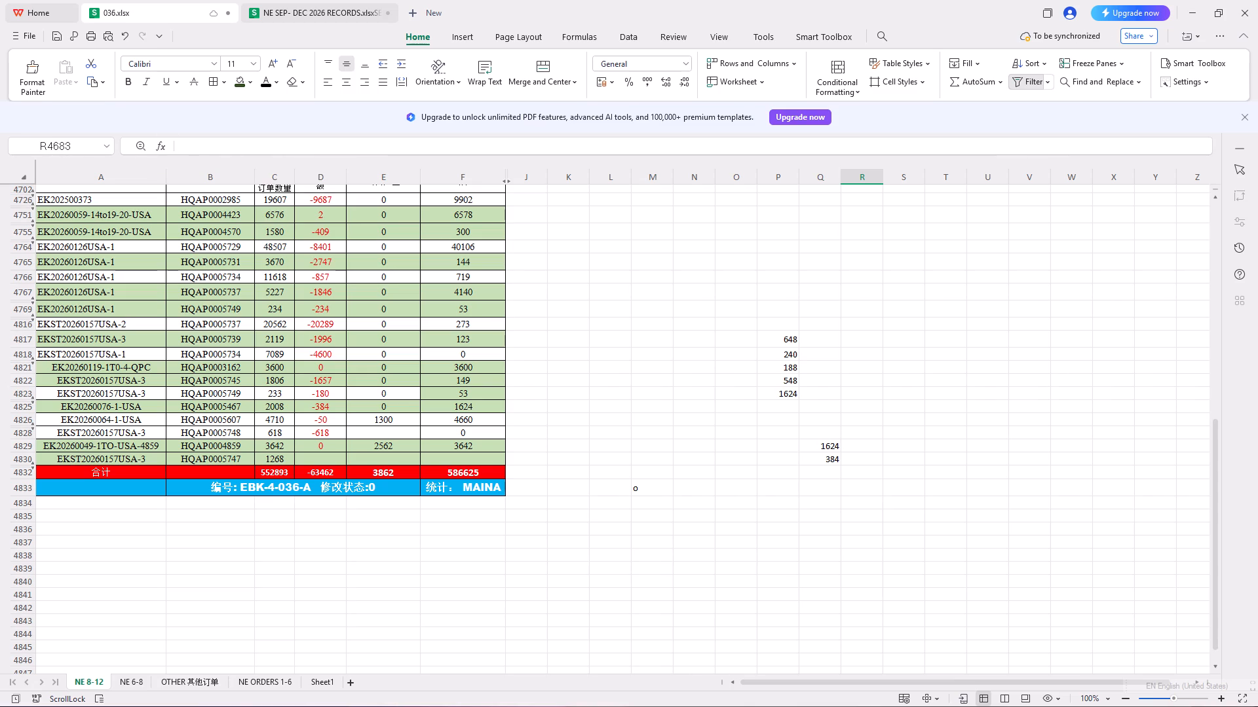
pyautogui.click(310, 0)
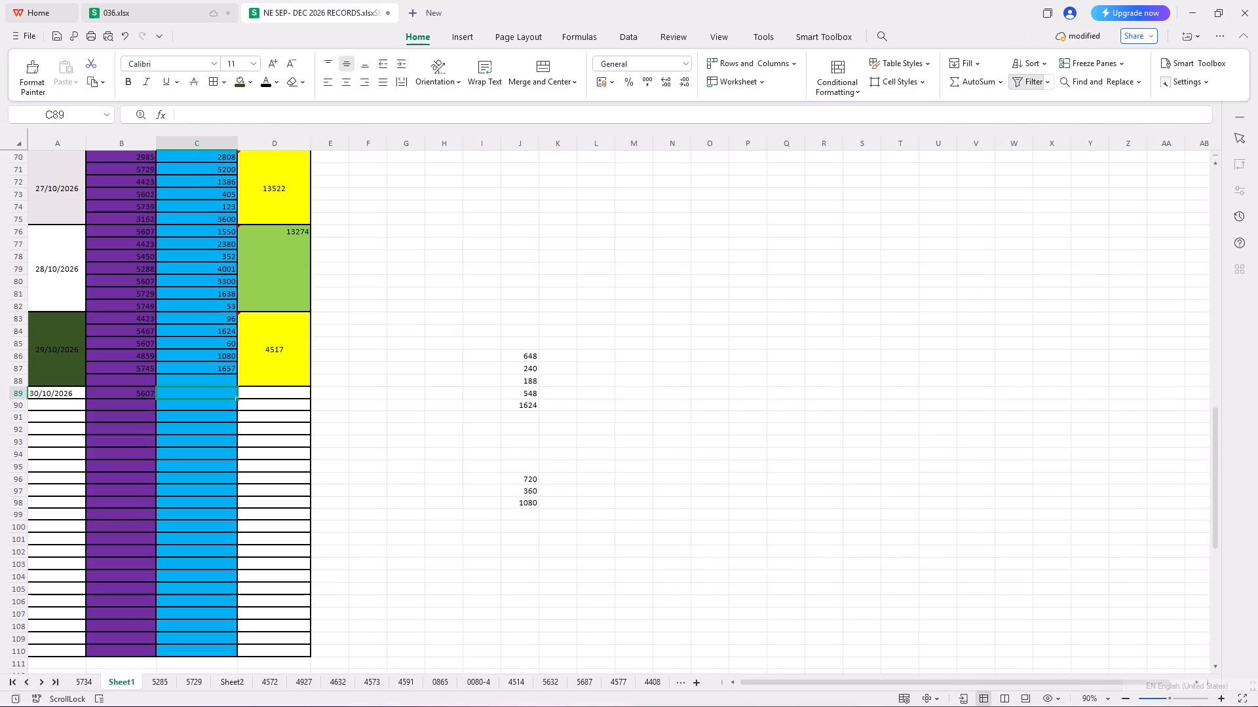
pyautogui.write('1300')
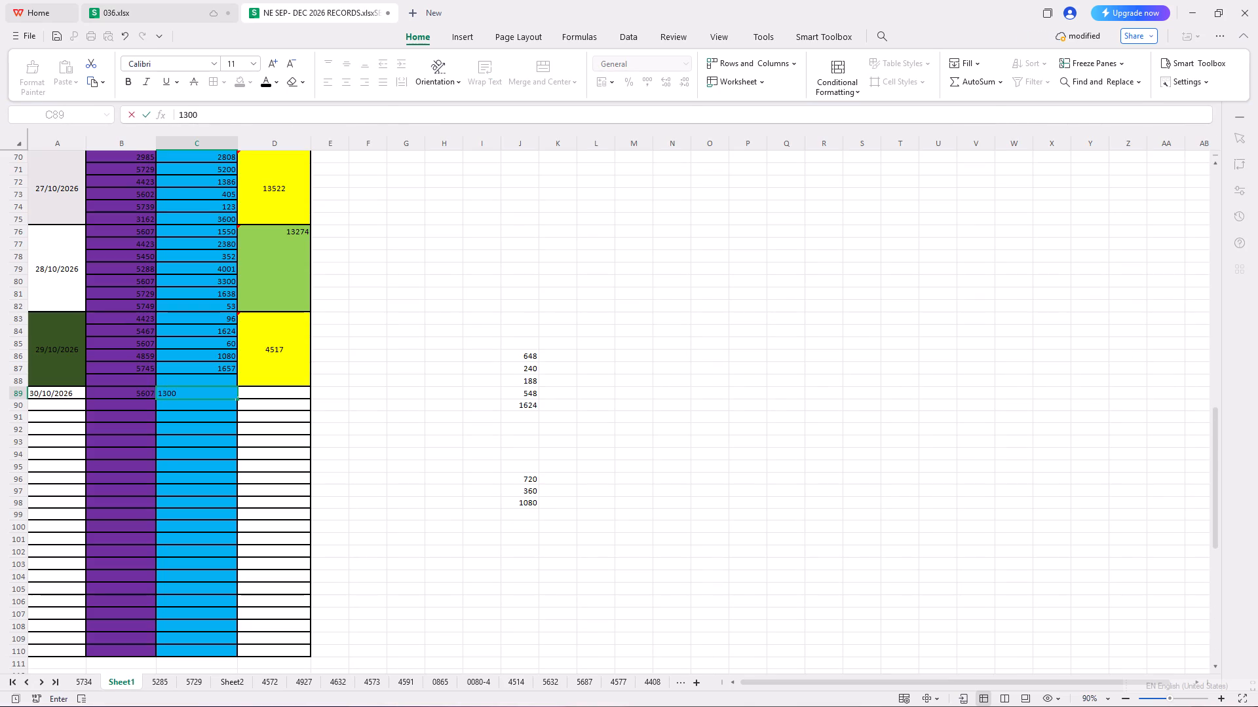
pyautogui.click(304, 0)
# Record the second 30/10/2026 entry from 036.xlsx in the records workbook: PO 4859 in B90 with quantity 2562 in C90.
pyautogui.click(138, 1)
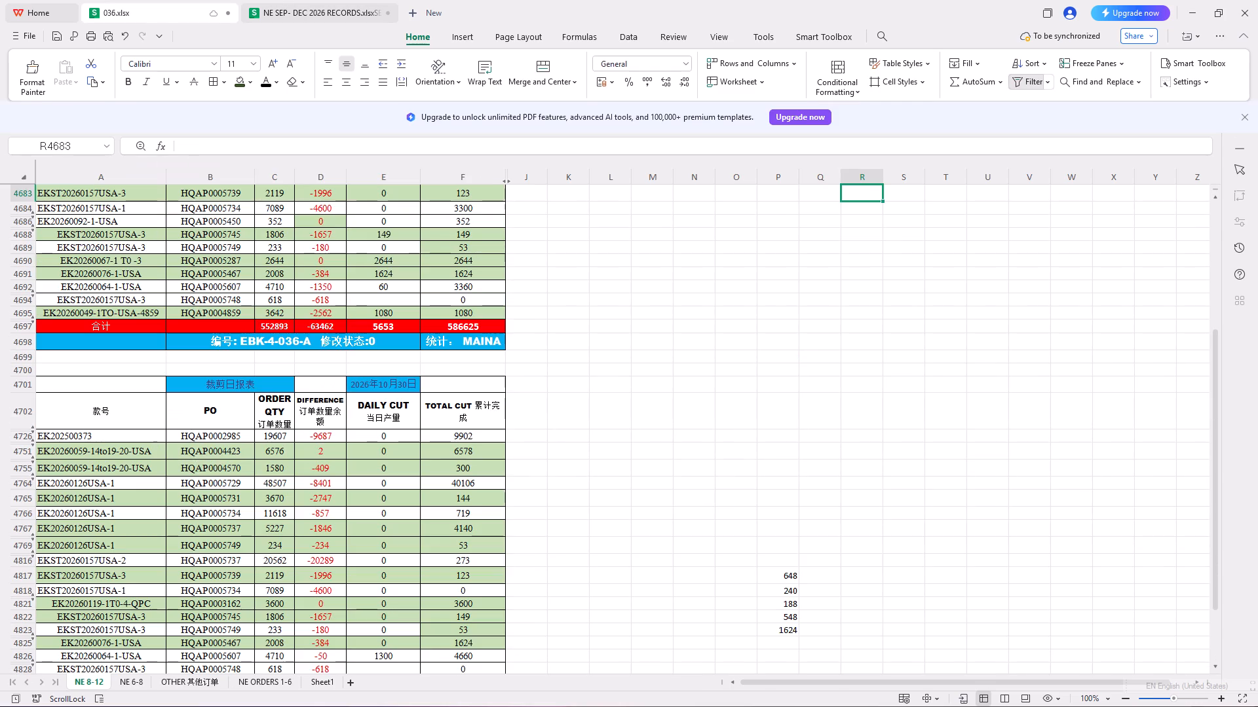
pyautogui.scroll(-8, 294, 518)
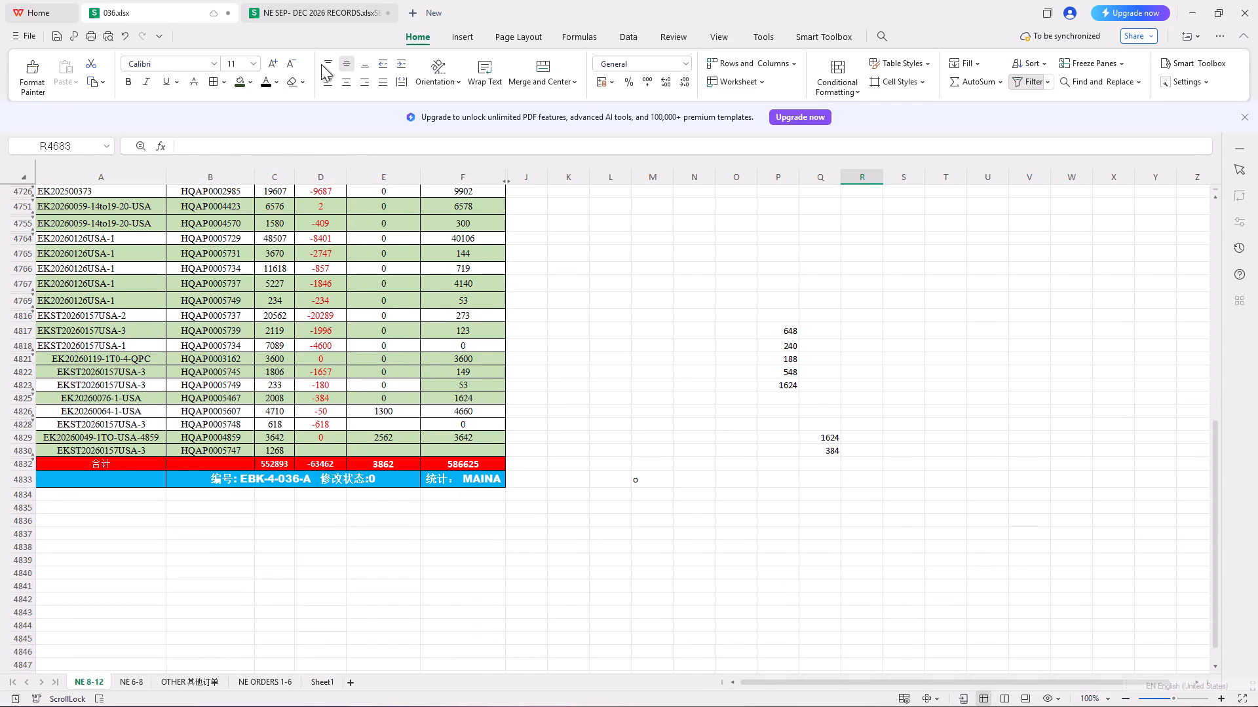
pyautogui.click(322, 3)
pyautogui.click(142, 403)
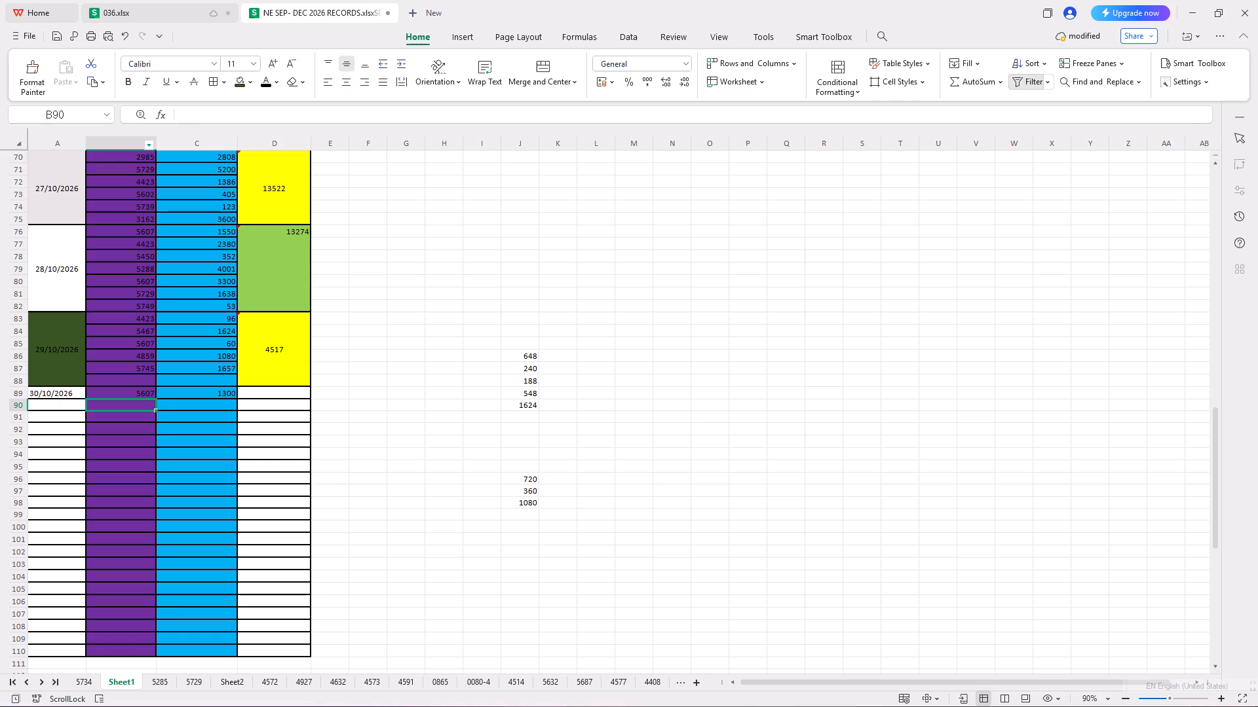
pyautogui.write('4859')
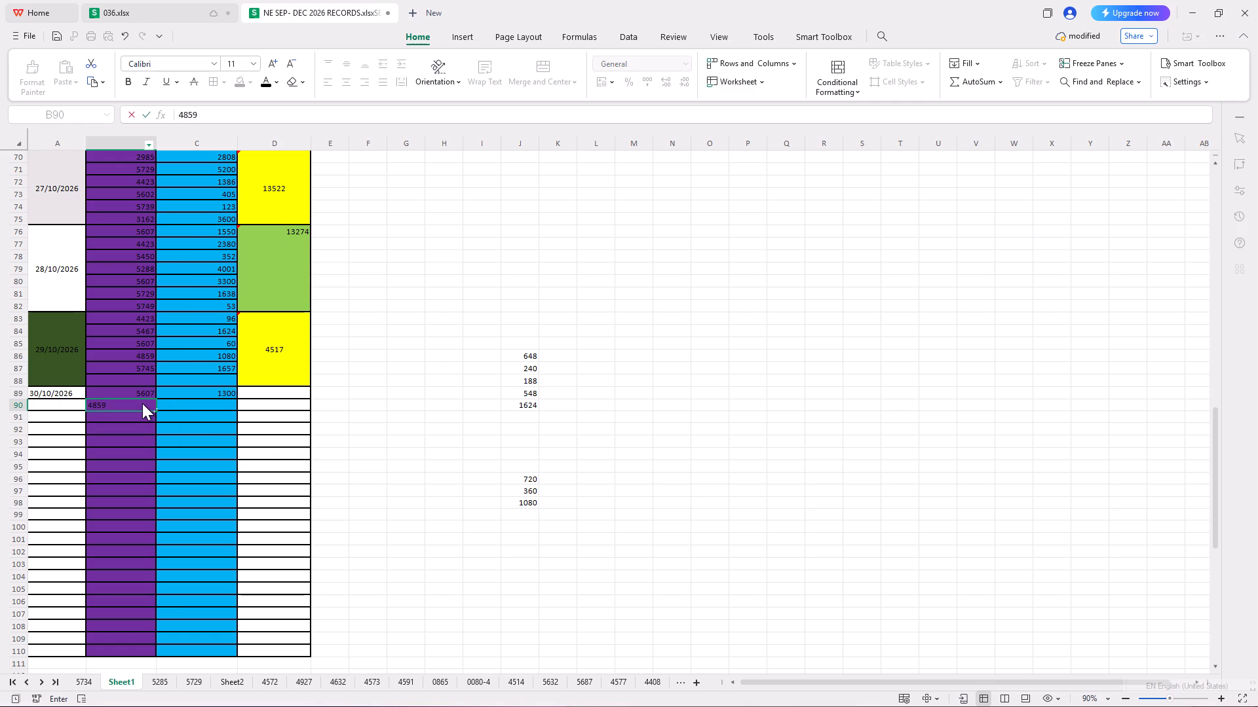
pyautogui.click(324, 423)
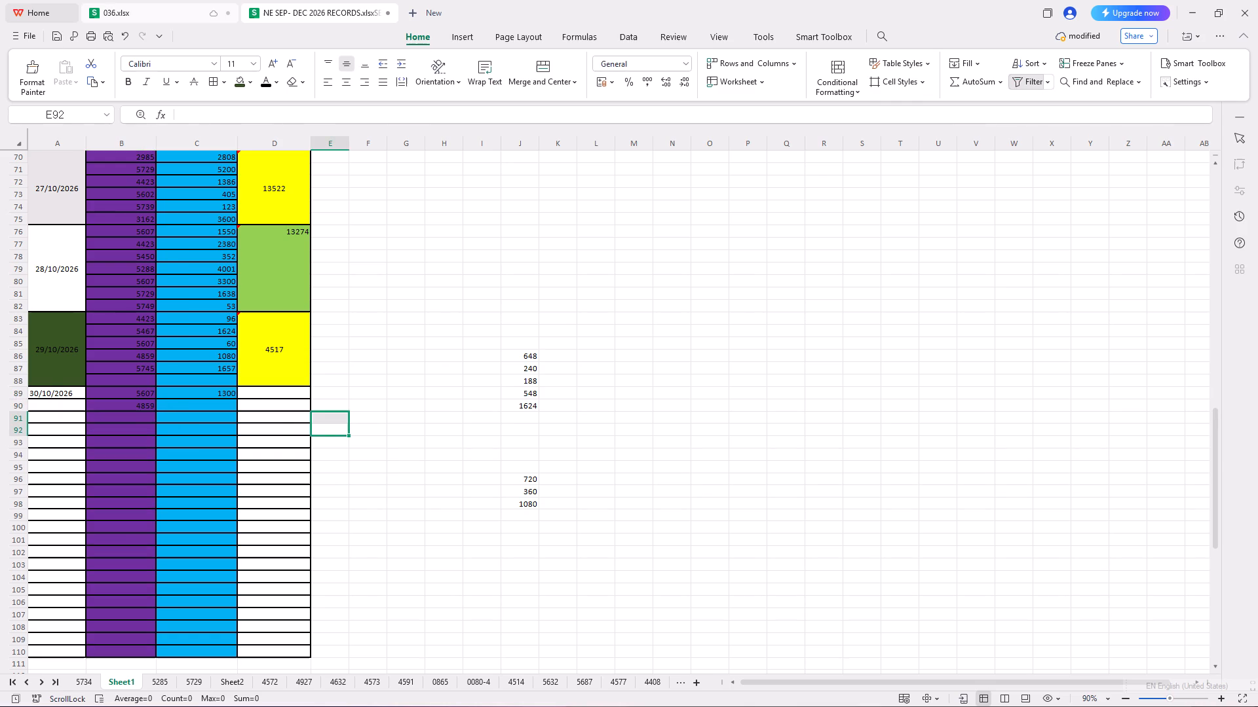
pyautogui.click(157, 13)
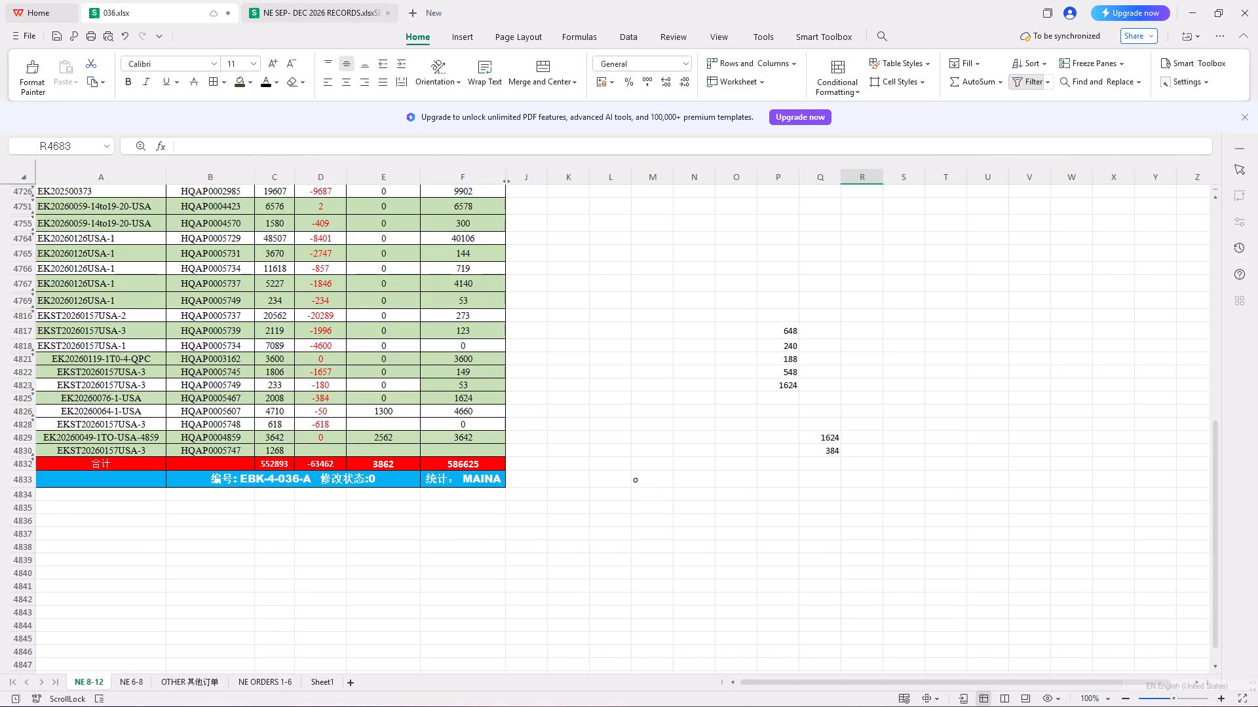
pyautogui.click(299, 0)
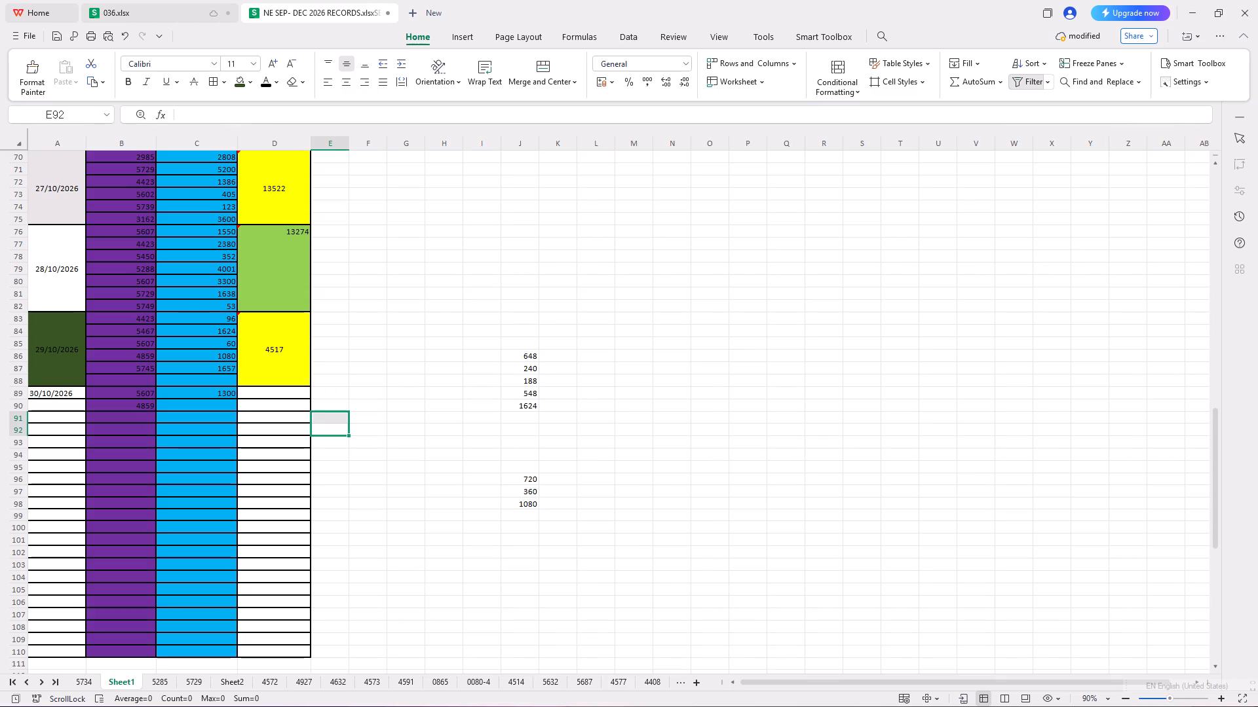
pyautogui.click(208, 411)
pyautogui.write('256')
pyautogui.press('2')
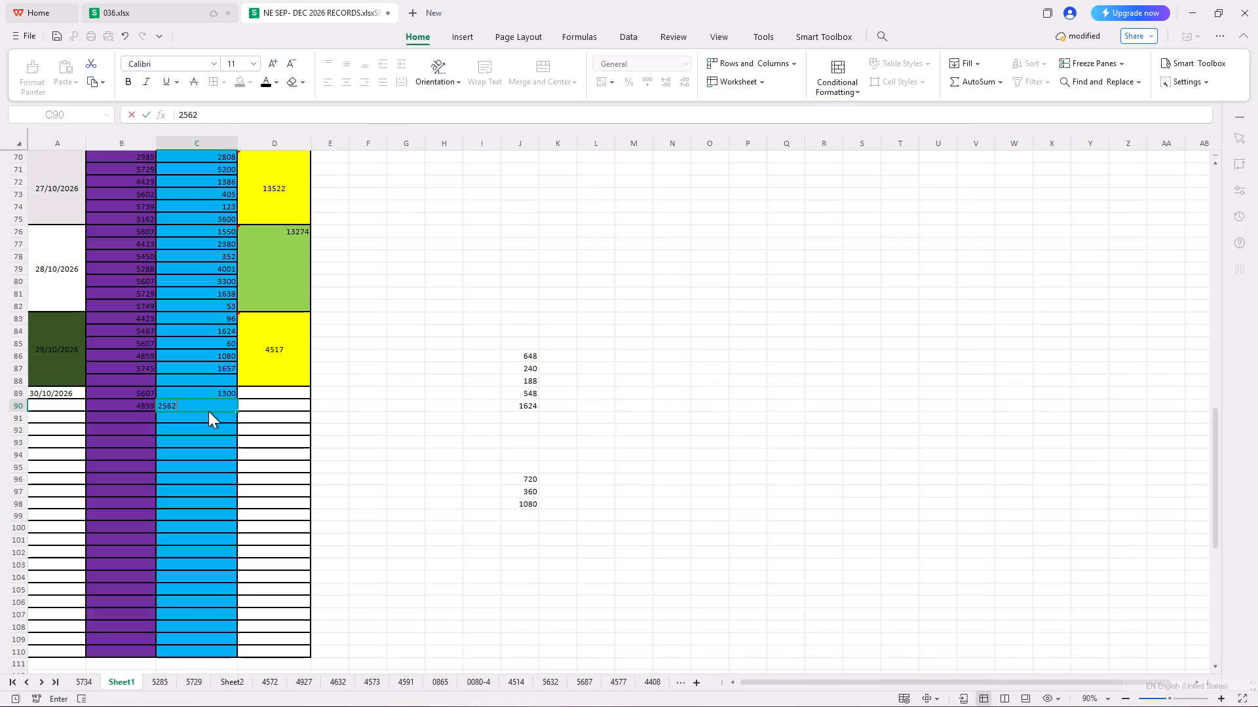
pyautogui.click(431, 355)
# Merge and center cells D89 to D90 for the 30/10/2026 daily total.
pyautogui.moveTo(272, 395); pyautogui.dragTo(278, 407)
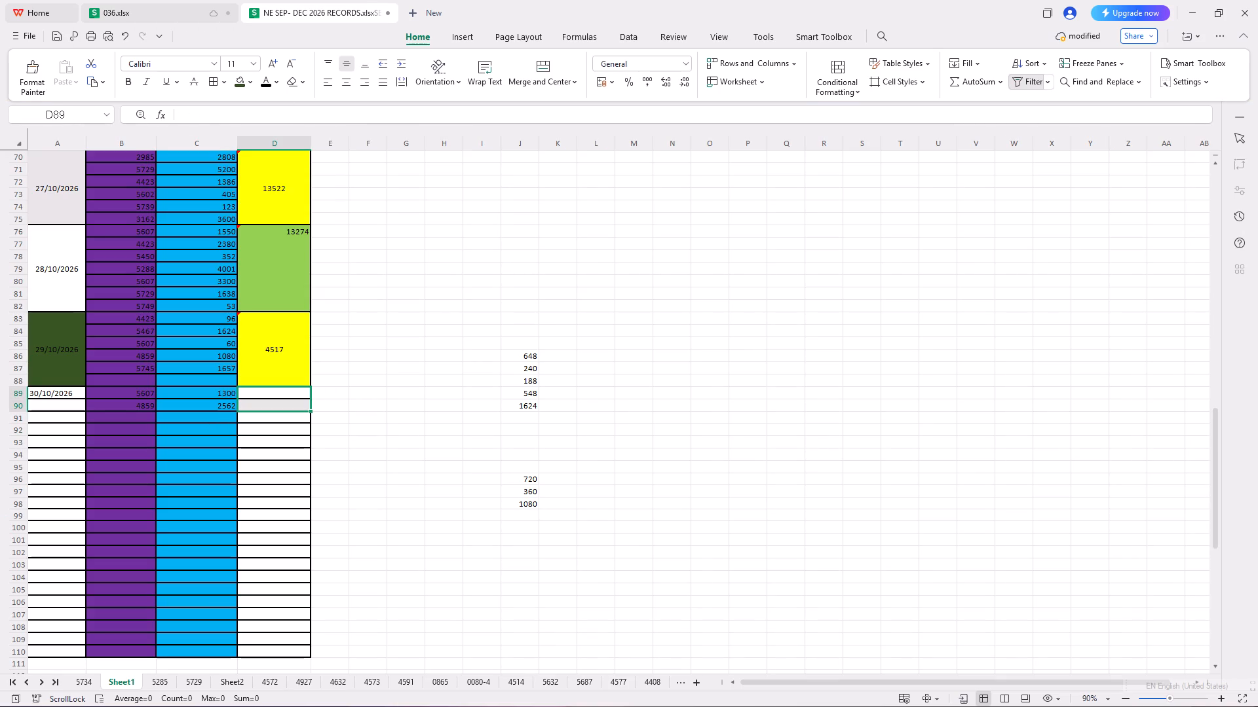
pyautogui.click(546, 63)
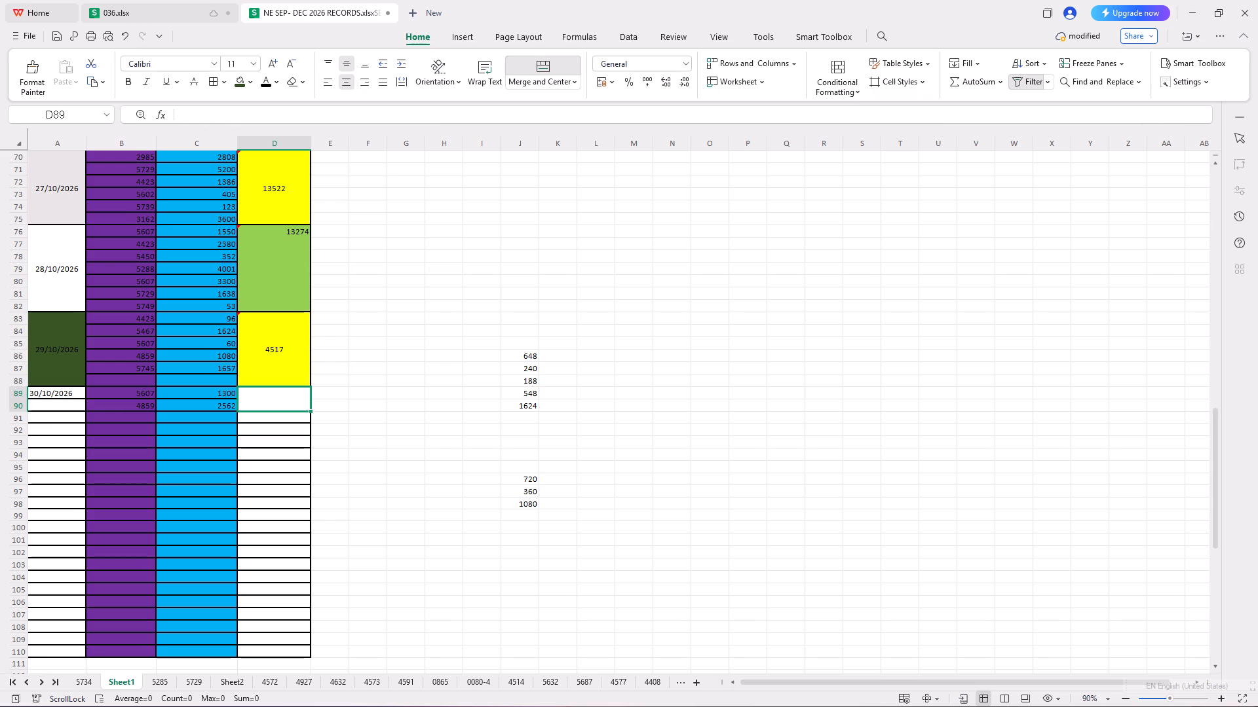
pyautogui.click(290, 408)
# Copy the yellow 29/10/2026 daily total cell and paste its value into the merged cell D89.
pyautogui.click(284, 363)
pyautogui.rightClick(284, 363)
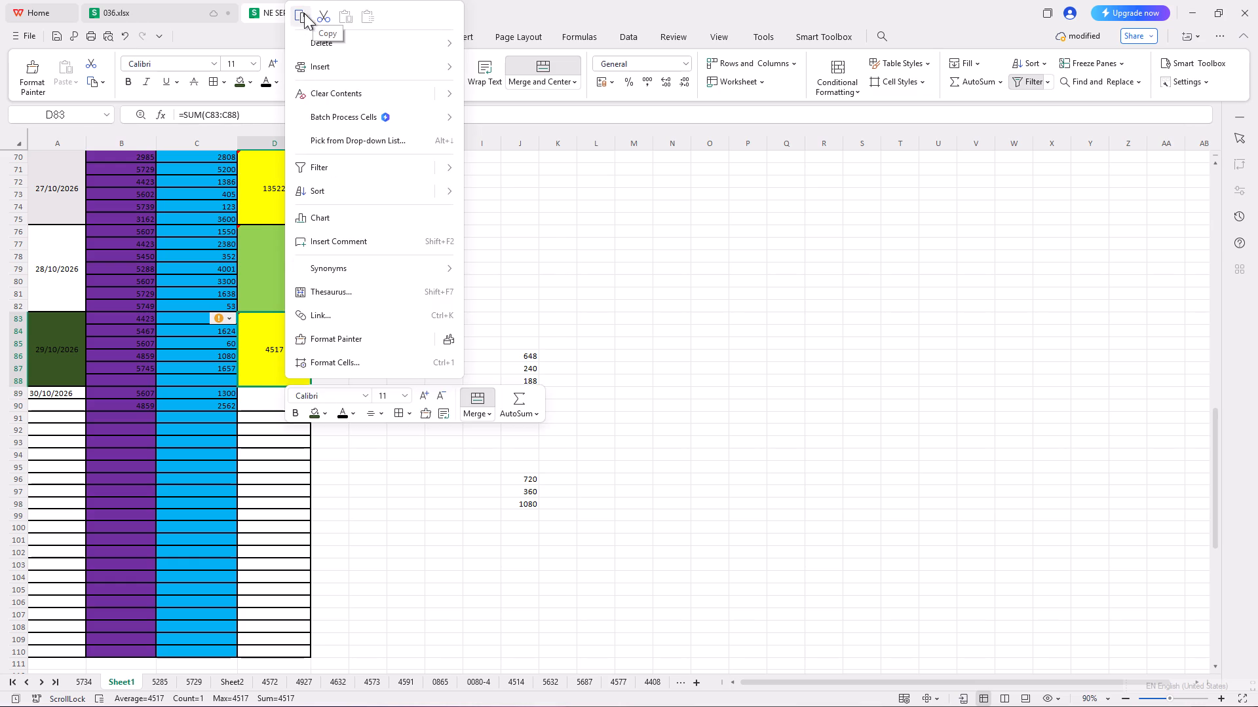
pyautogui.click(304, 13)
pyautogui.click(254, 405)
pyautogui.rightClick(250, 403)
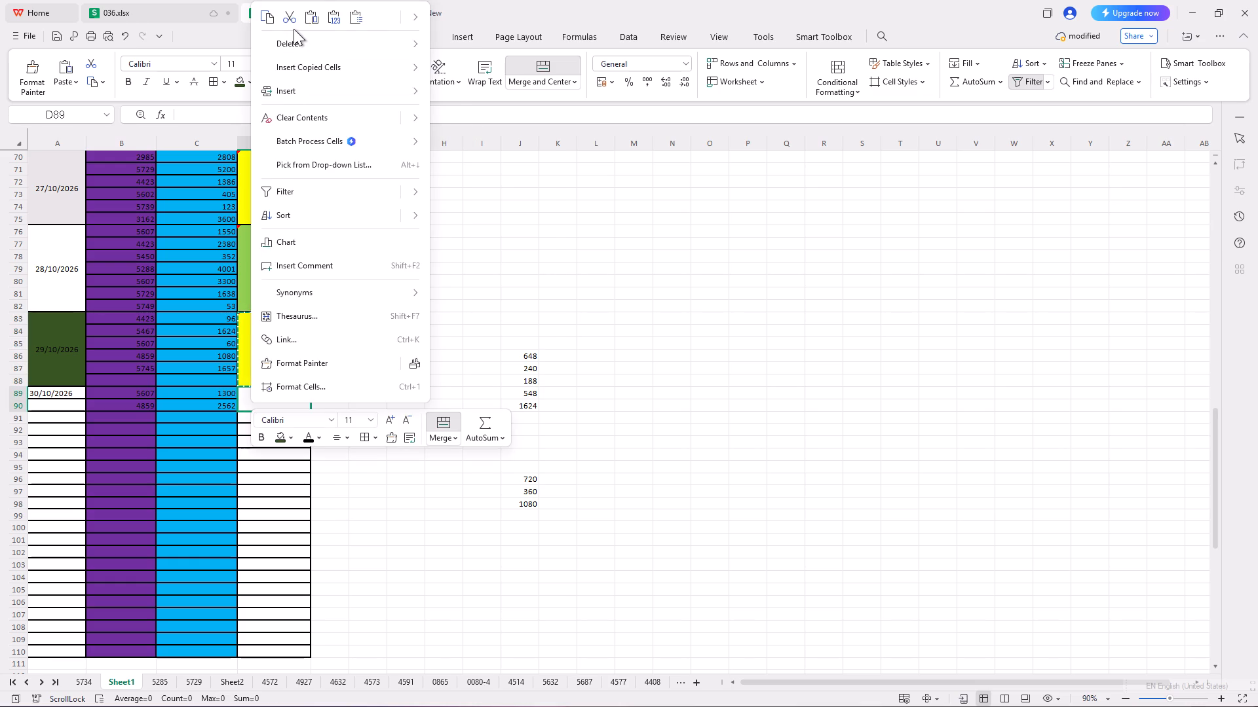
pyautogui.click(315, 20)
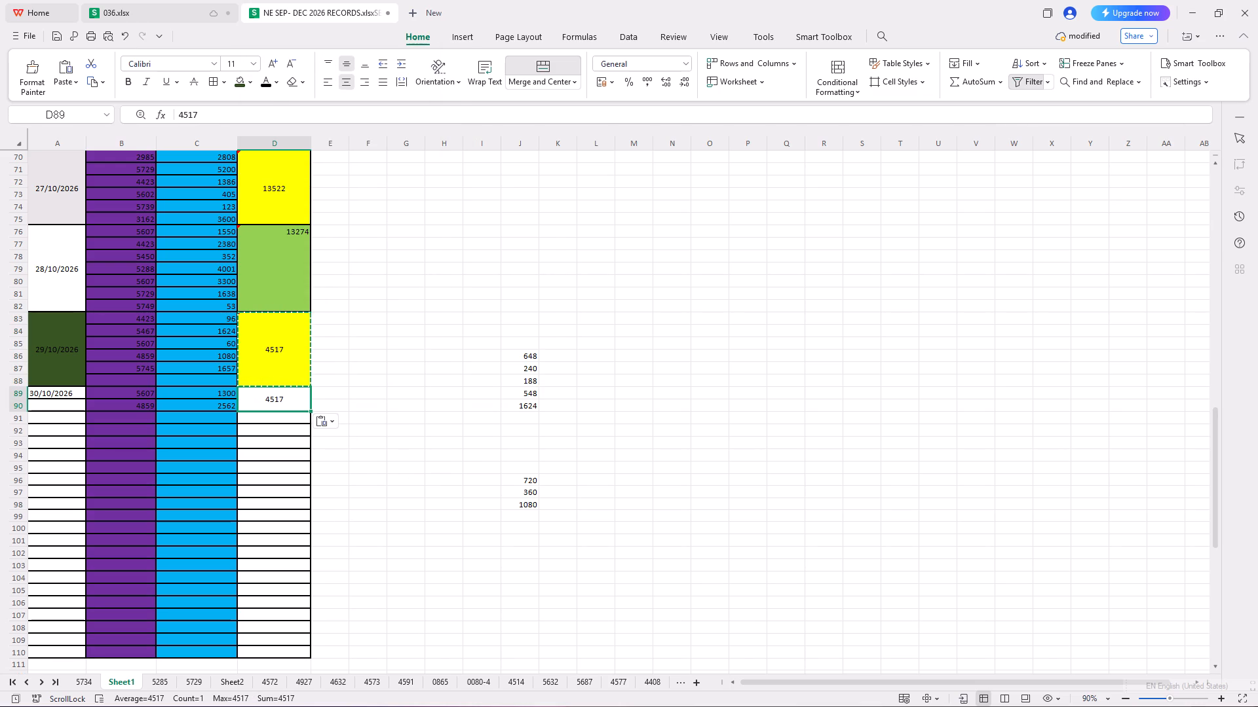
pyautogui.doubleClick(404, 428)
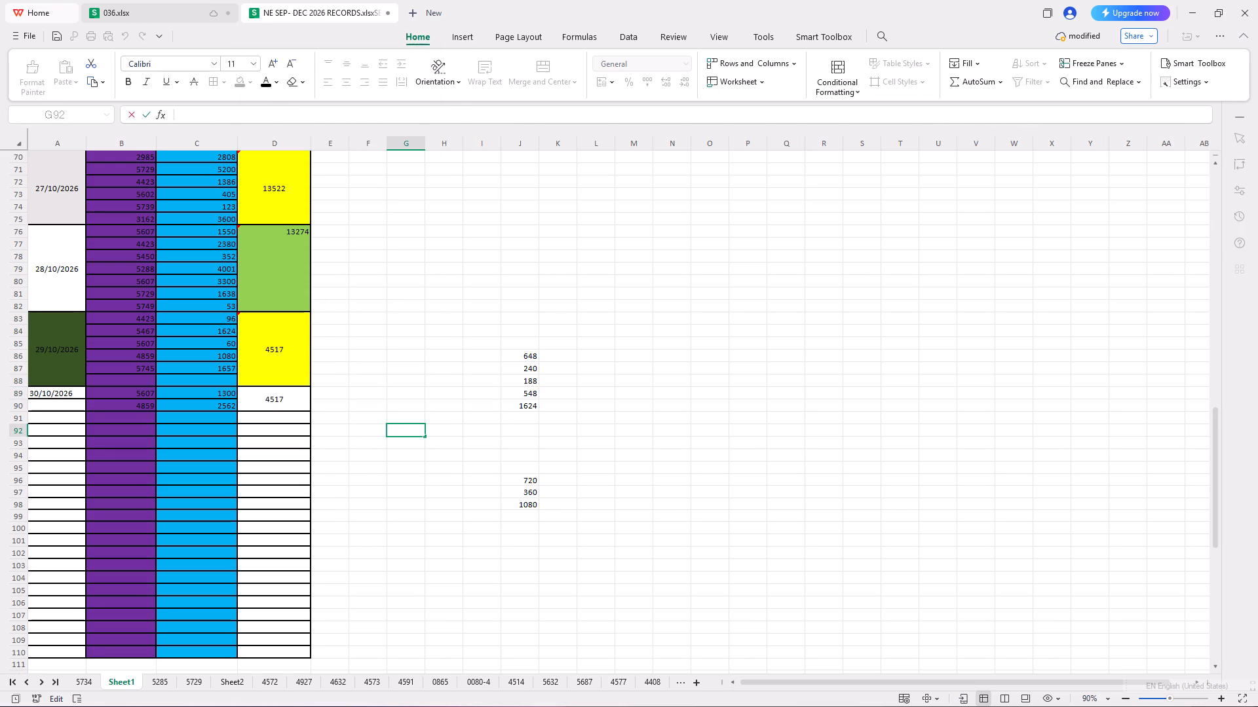
# Enter the formula =sum(c89:c90) in the merged cell D89 as the 30/10/2026 daily total.
pyautogui.click(265, 407)
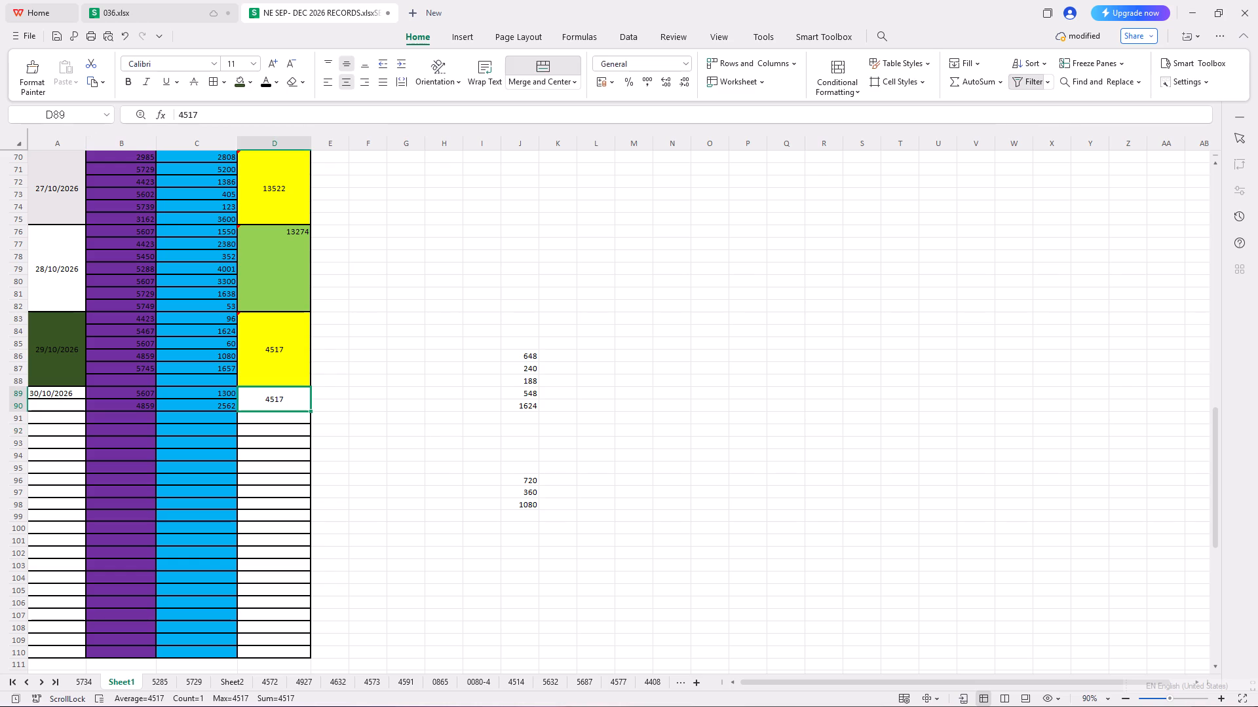
pyautogui.press('-')
pyautogui.press('BackSpace')
pyautogui.press('=')
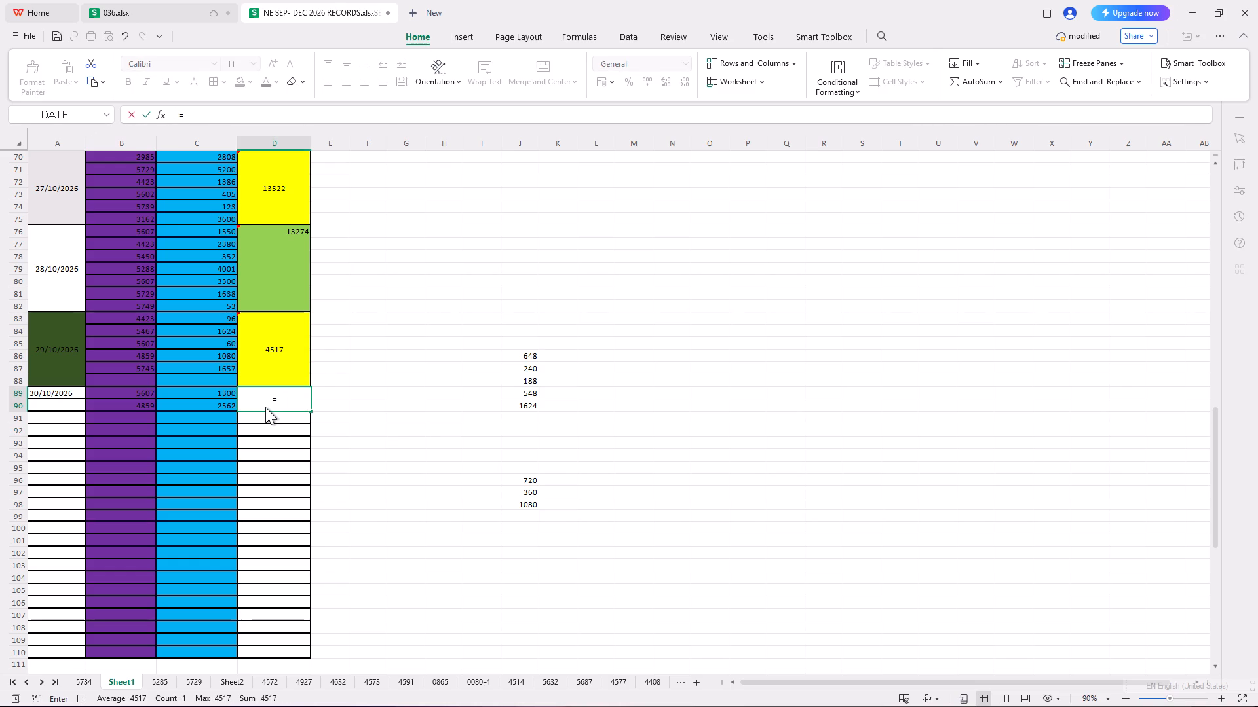
pyautogui.write('sum')
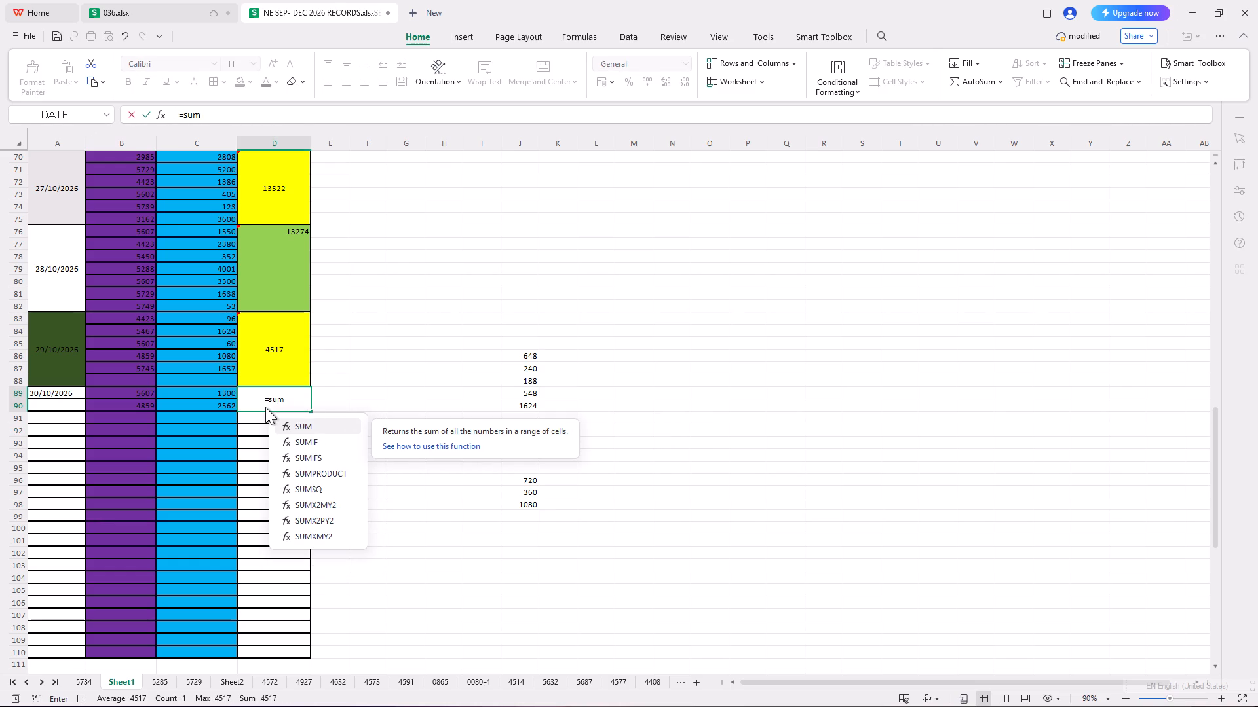
pyautogui.hotkey('shift', '(')
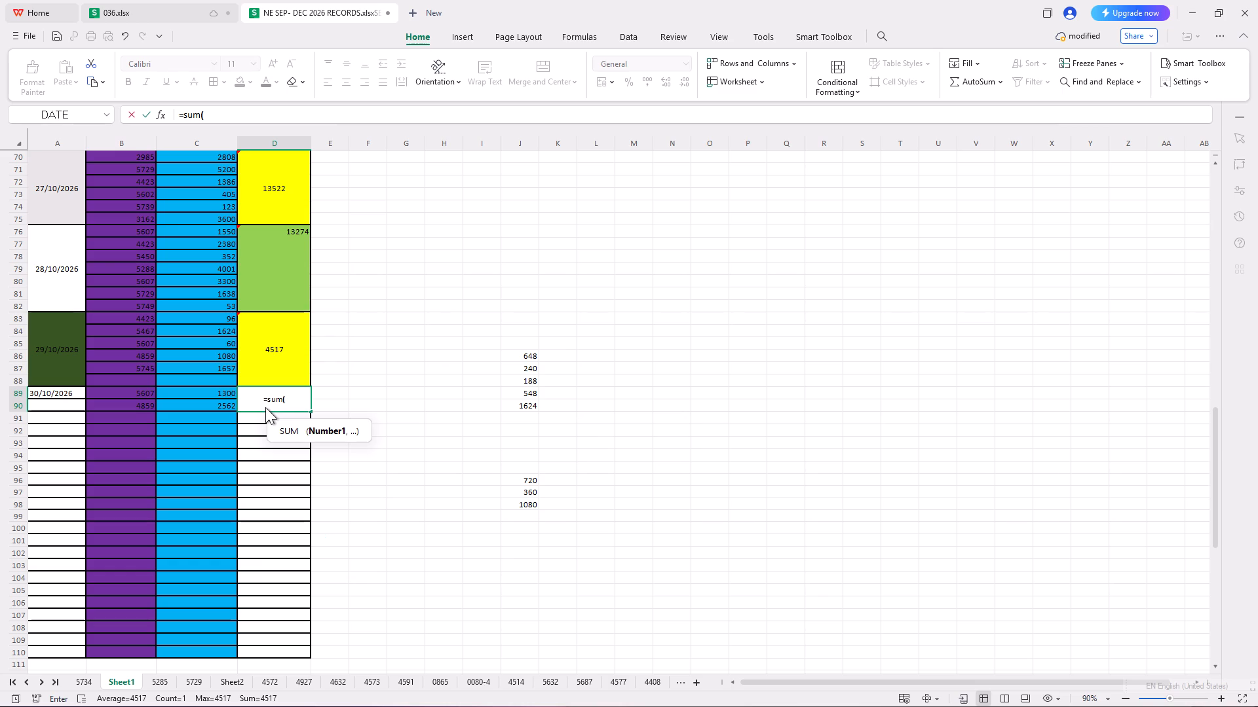
pyautogui.press('c')
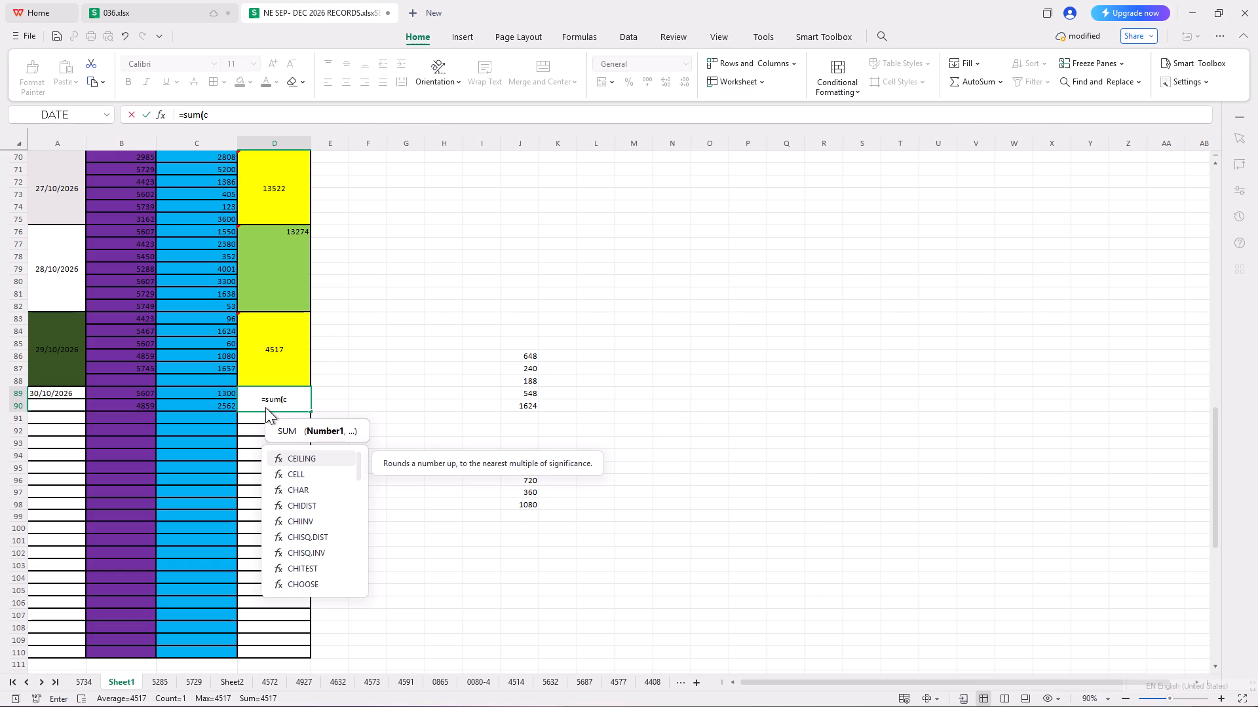
pyautogui.write('89')
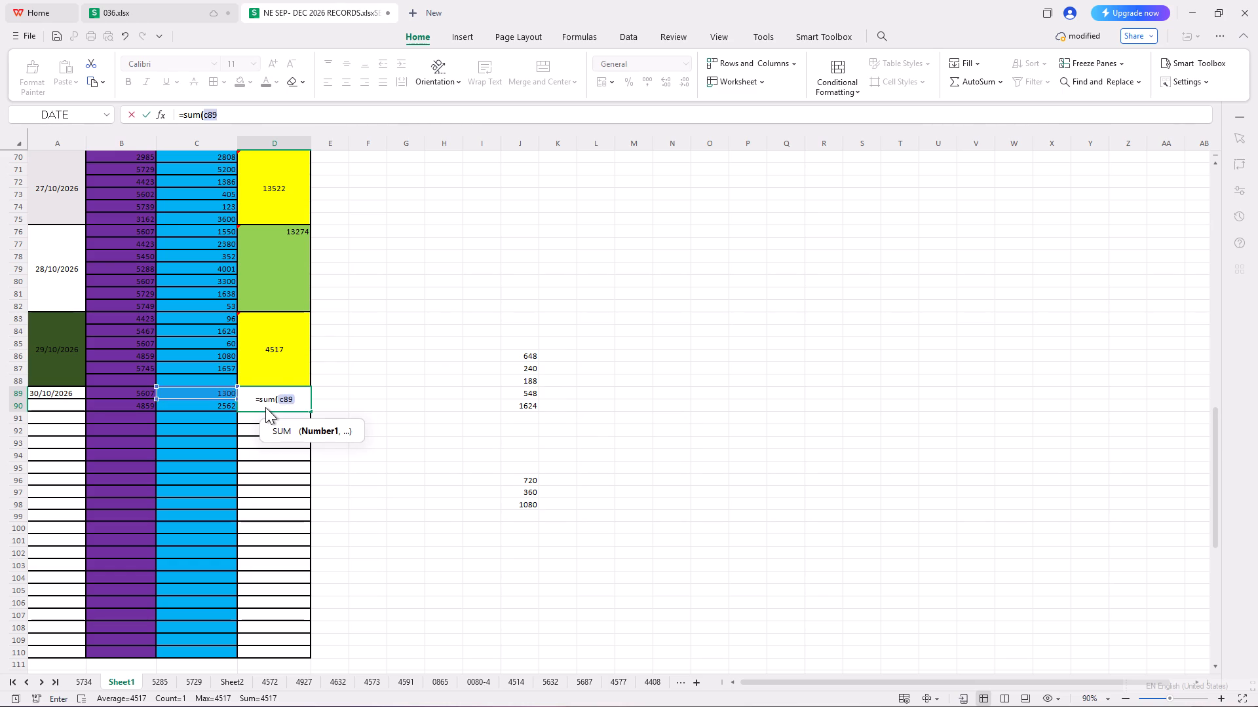
pyautogui.hotkey('shift', ':')
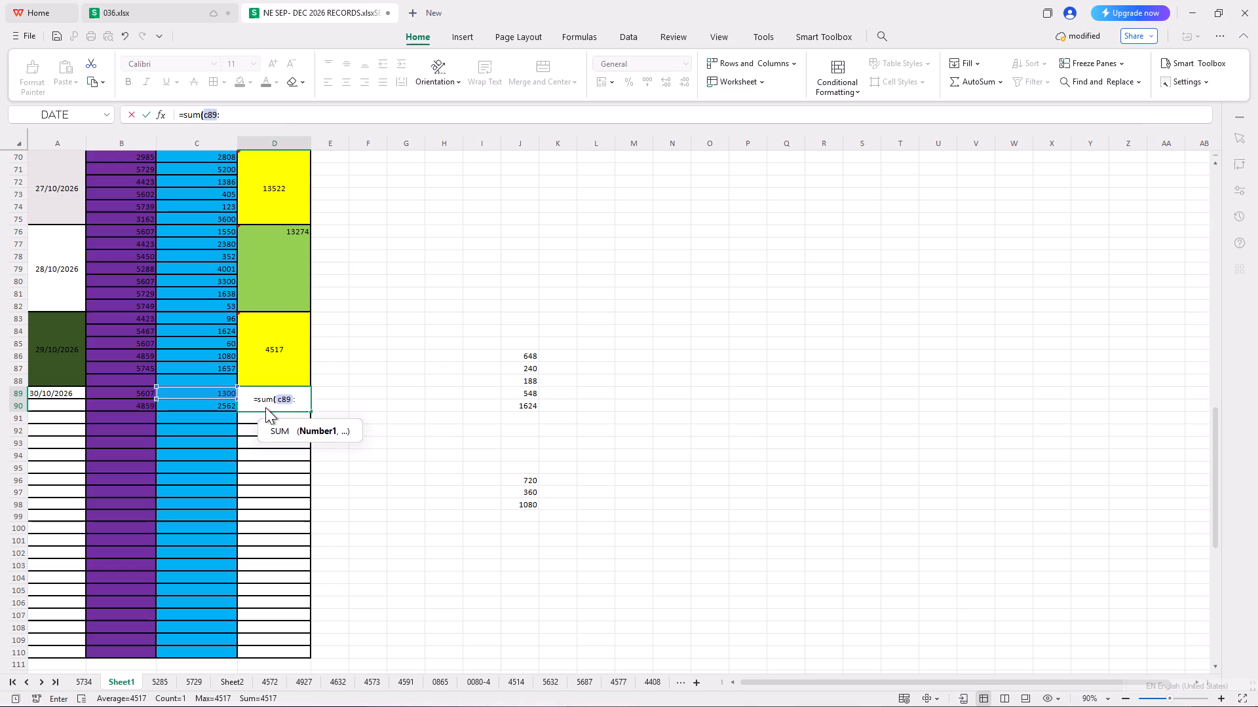
pyautogui.press('c')
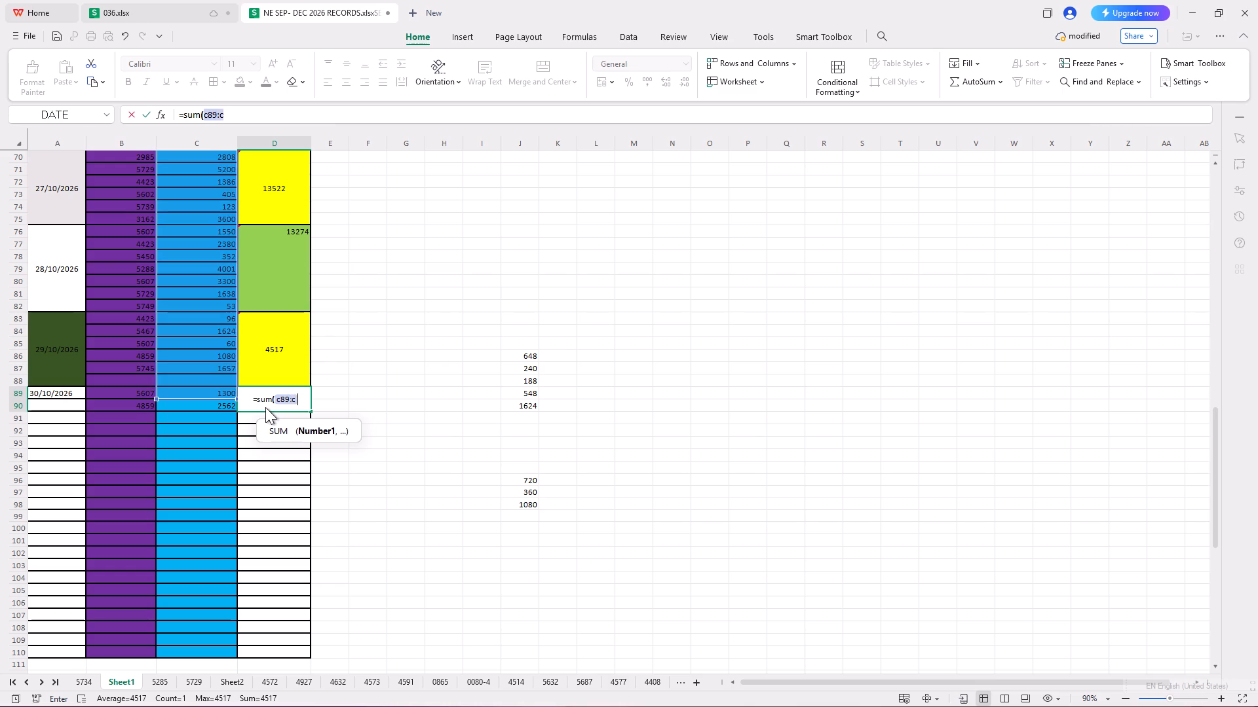
pyautogui.write('90')
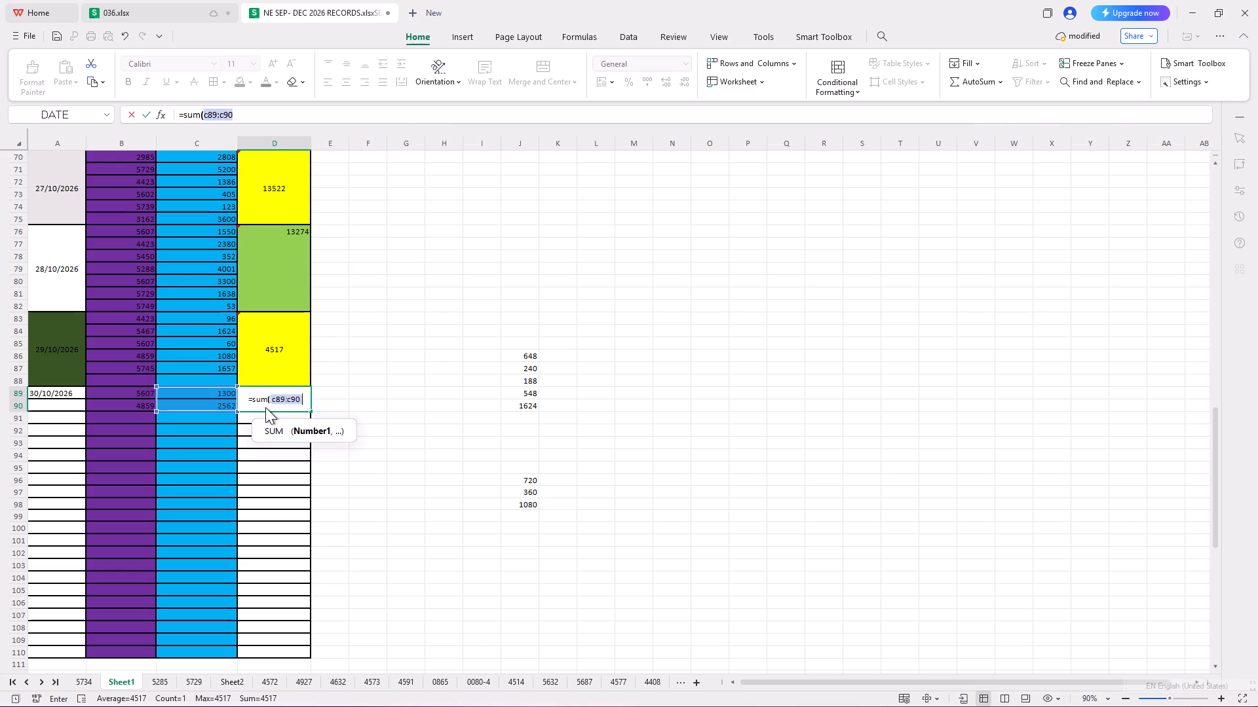
pyautogui.hotkey('shift', ')')
pyautogui.press('Return')
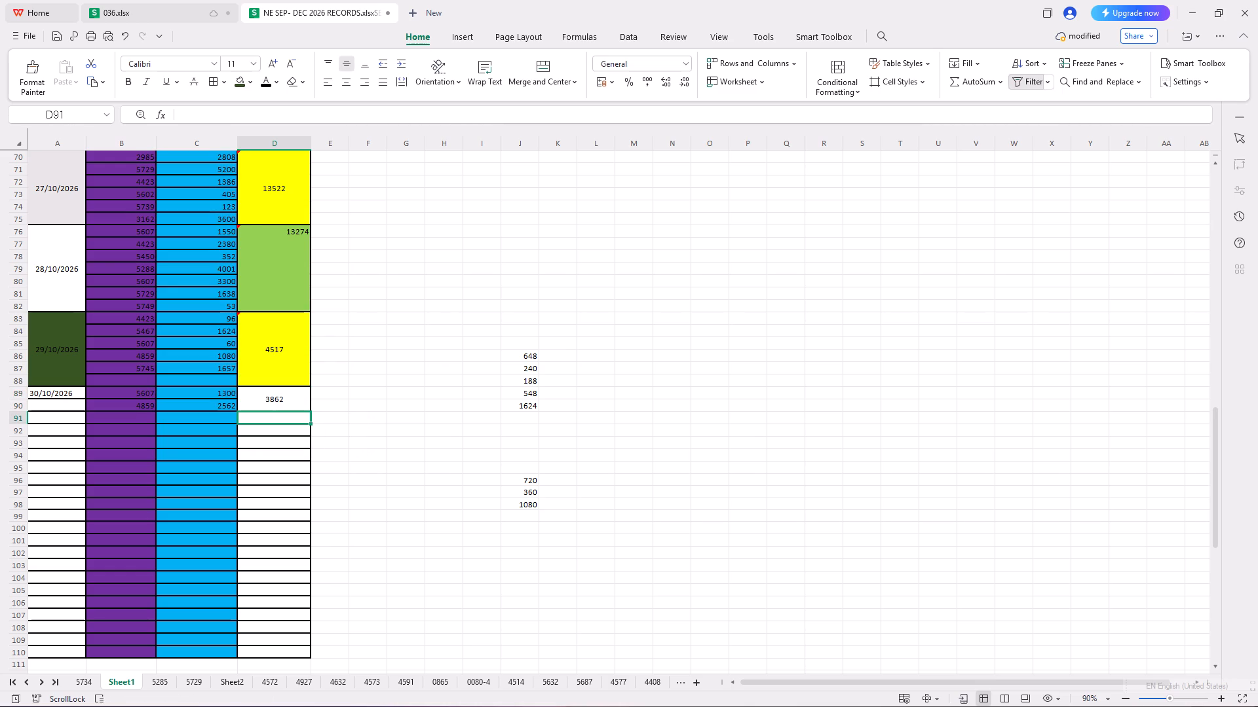
# Fill the merged 30/10/2026 daily total cell D89 with red.
pyautogui.click(446, 522)
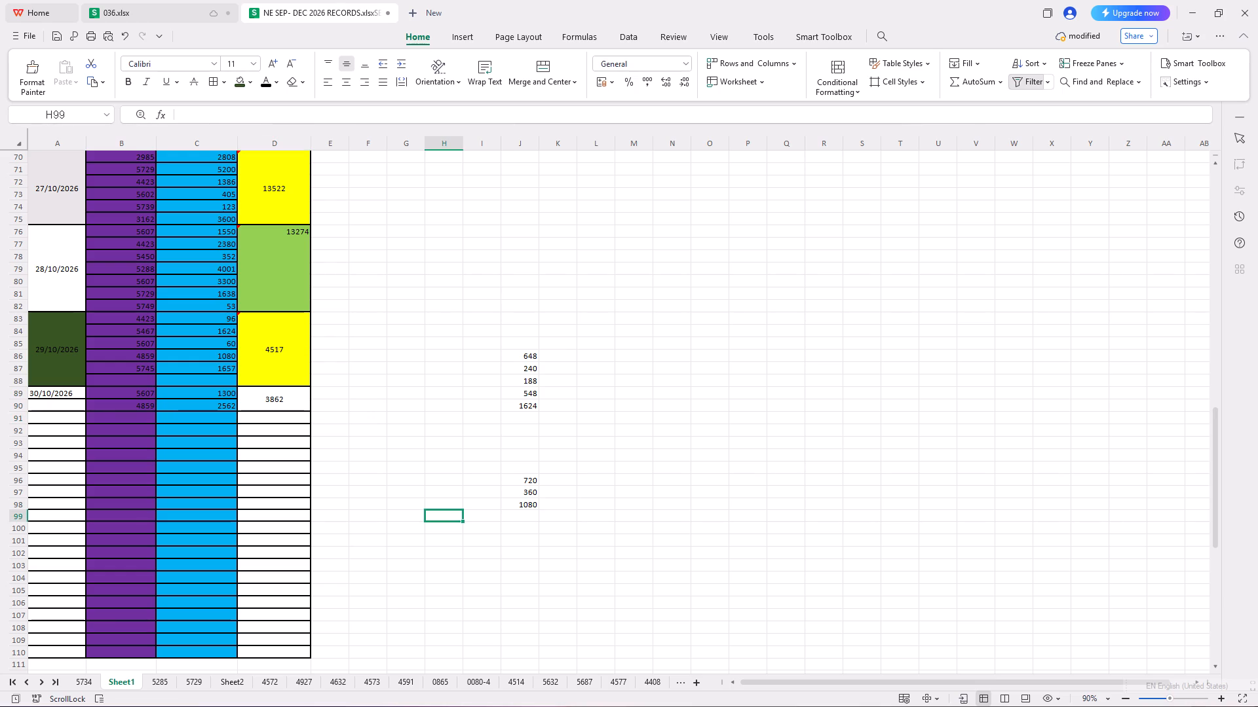
pyautogui.click(296, 404)
pyautogui.rightClick(296, 404)
pyautogui.click(338, 438)
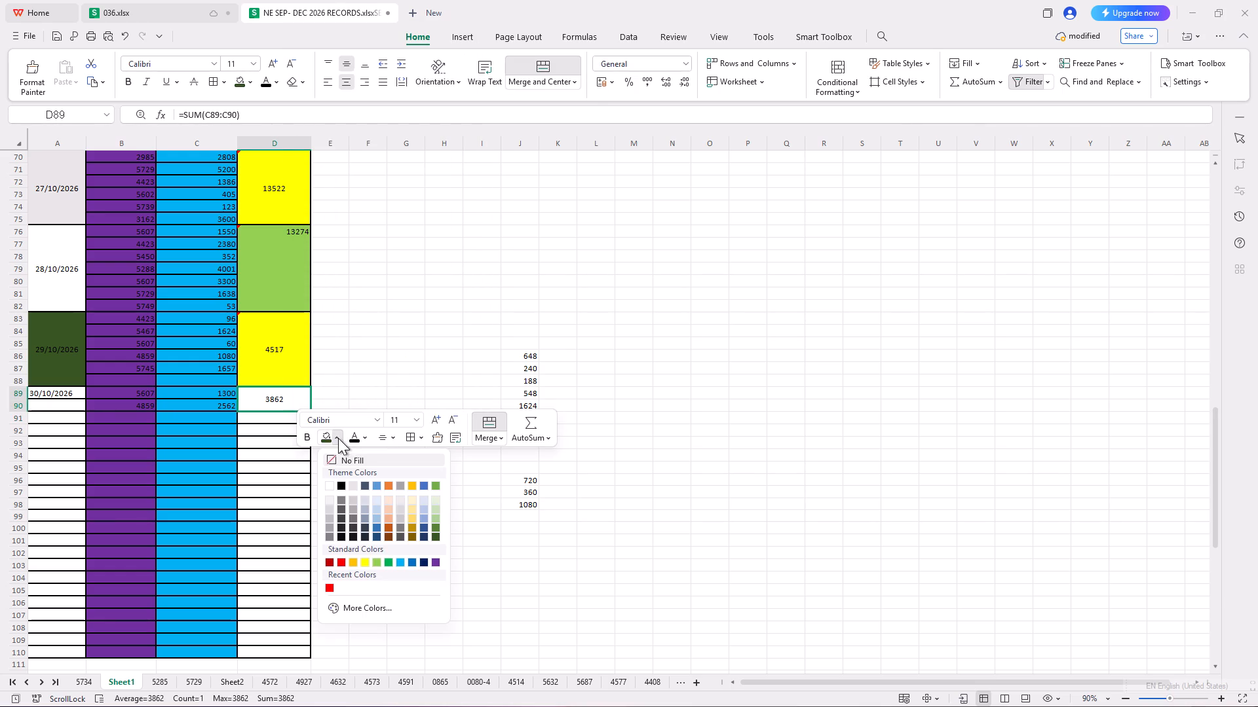
pyautogui.click(342, 558)
pyautogui.click(482, 570)
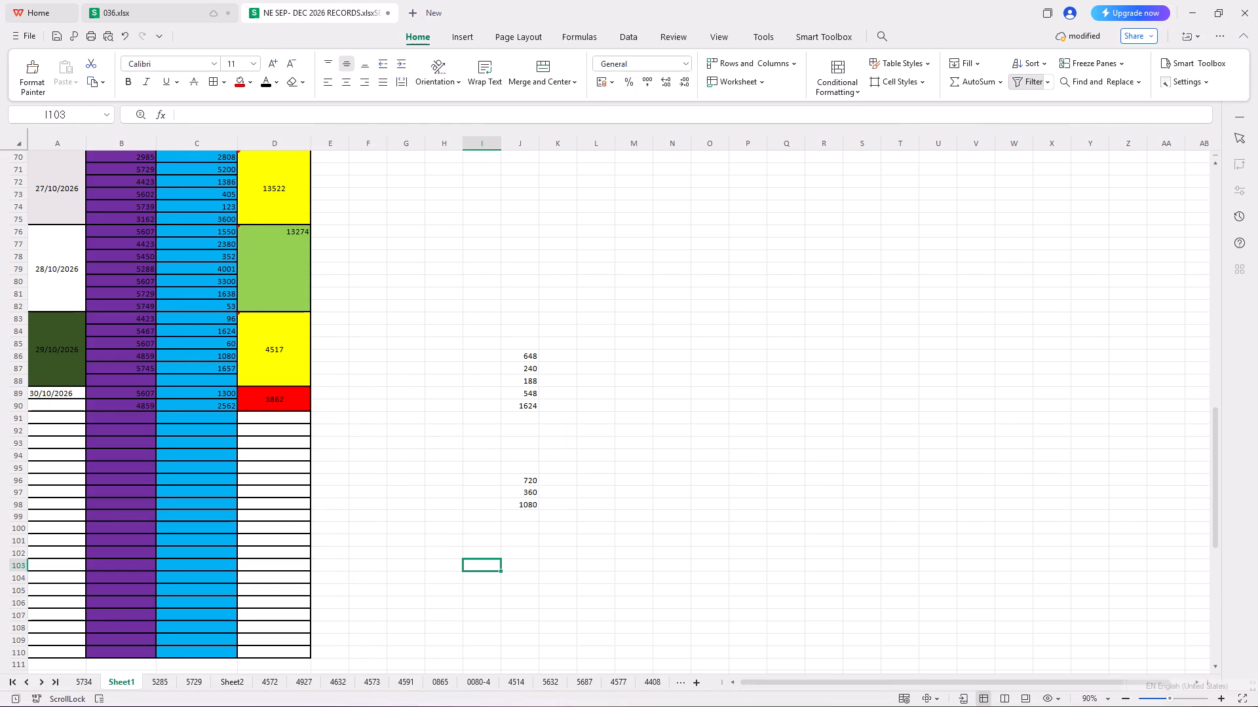
# Merge and center cells A89 to A90 for the 30/10/2026 date and fill the merged cell with light gold.
pyautogui.moveTo(62, 396); pyautogui.dragTo(70, 407)
pyautogui.click(539, 68)
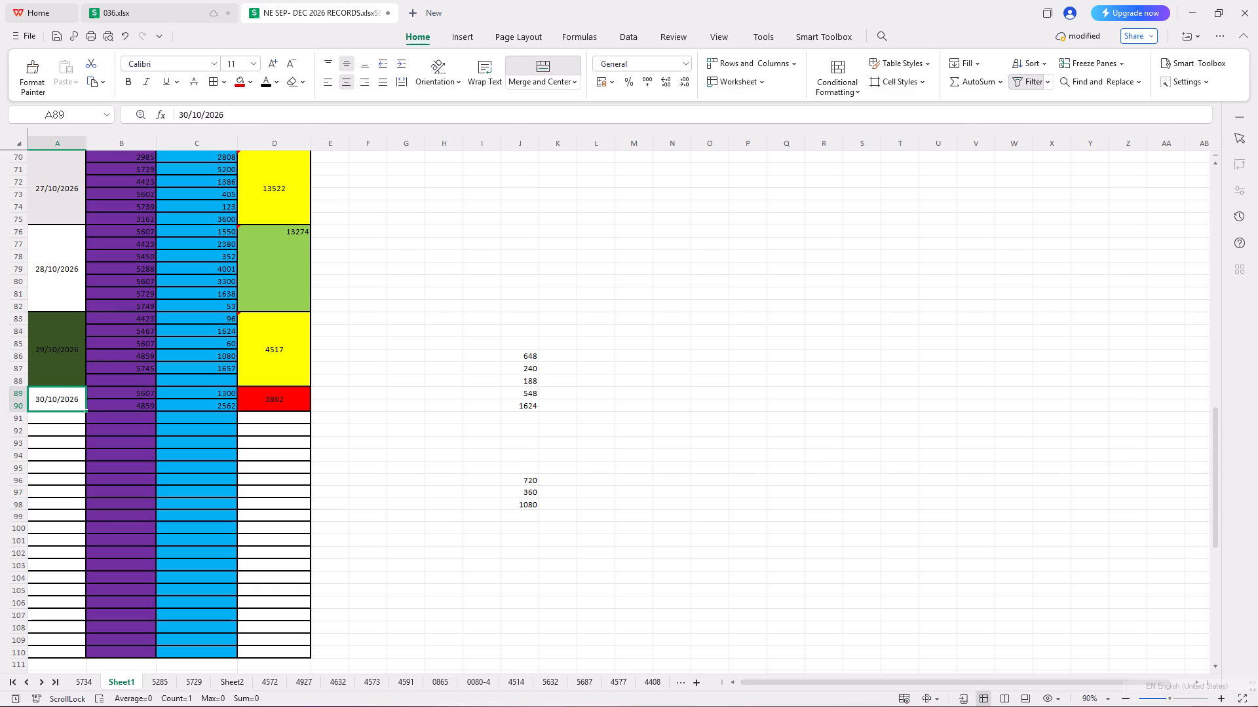
pyautogui.rightClick(59, 393)
pyautogui.click(100, 425)
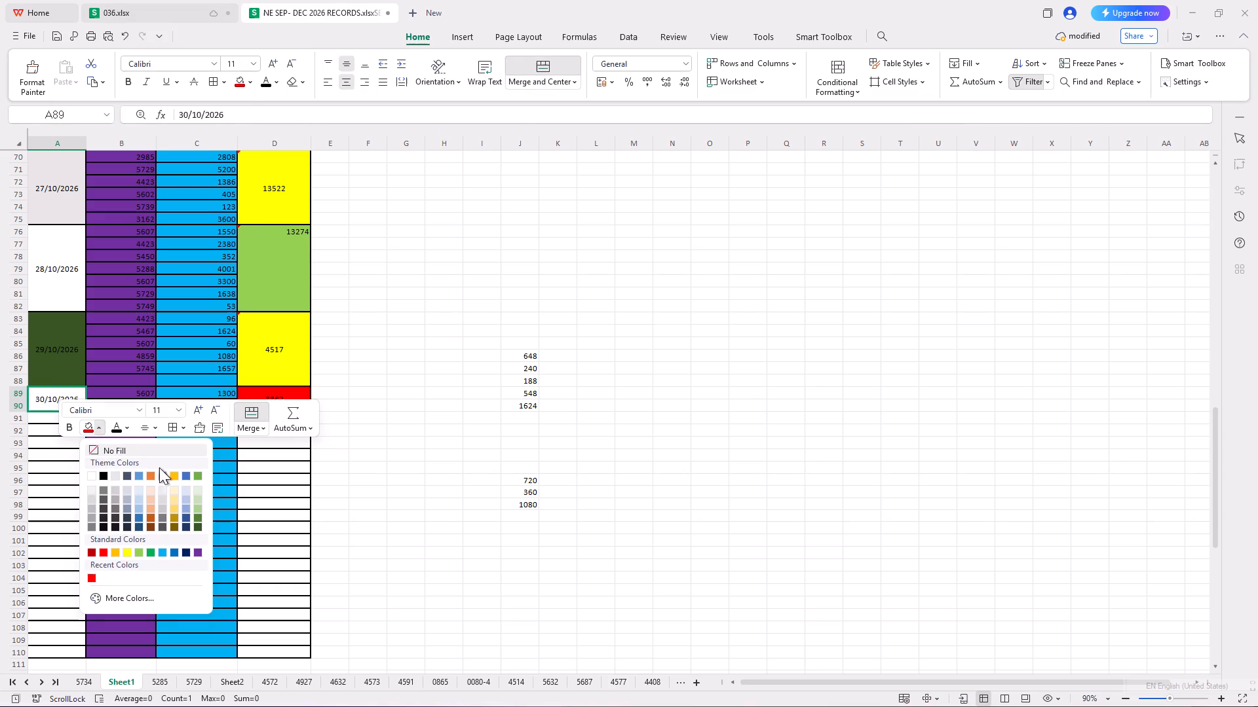
pyautogui.click(181, 476)
pyautogui.click(176, 509)
pyautogui.click(454, 539)
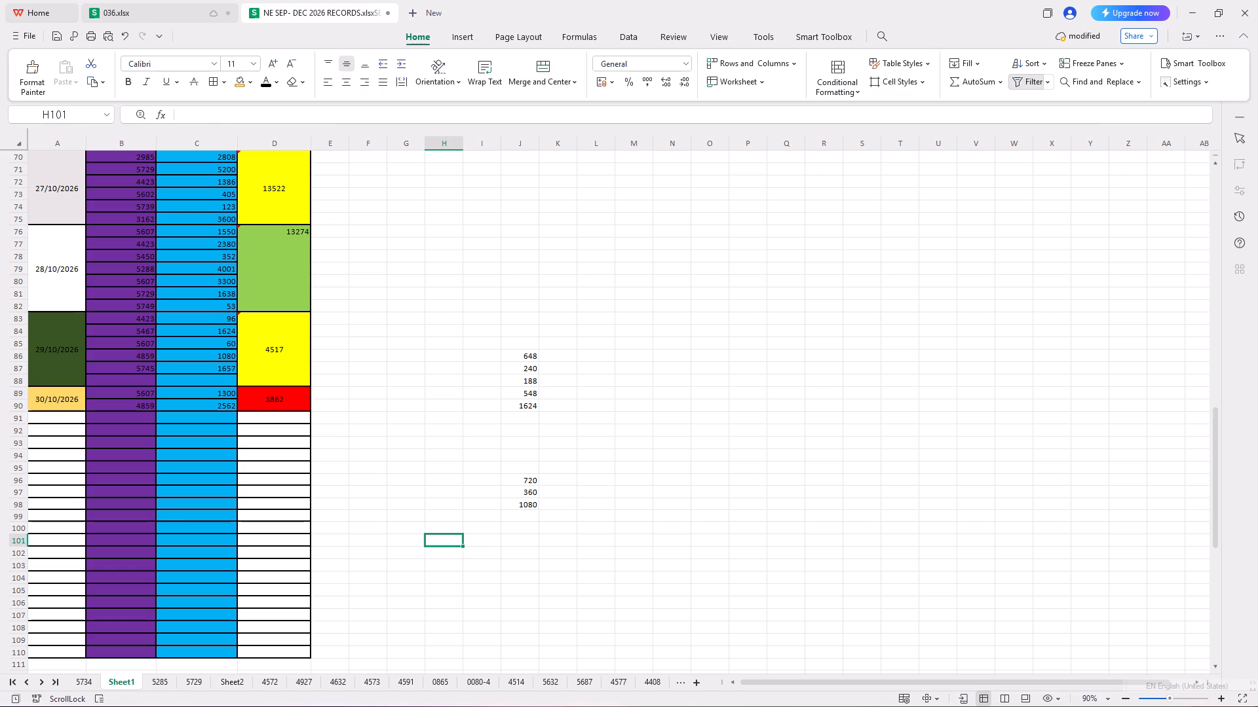
# Enter the date 31/10/2026 in cell A91 below the 30/10/2026 block.
pyautogui.click(67, 422)
pyautogui.write('31/')
pyautogui.write('10/2026')
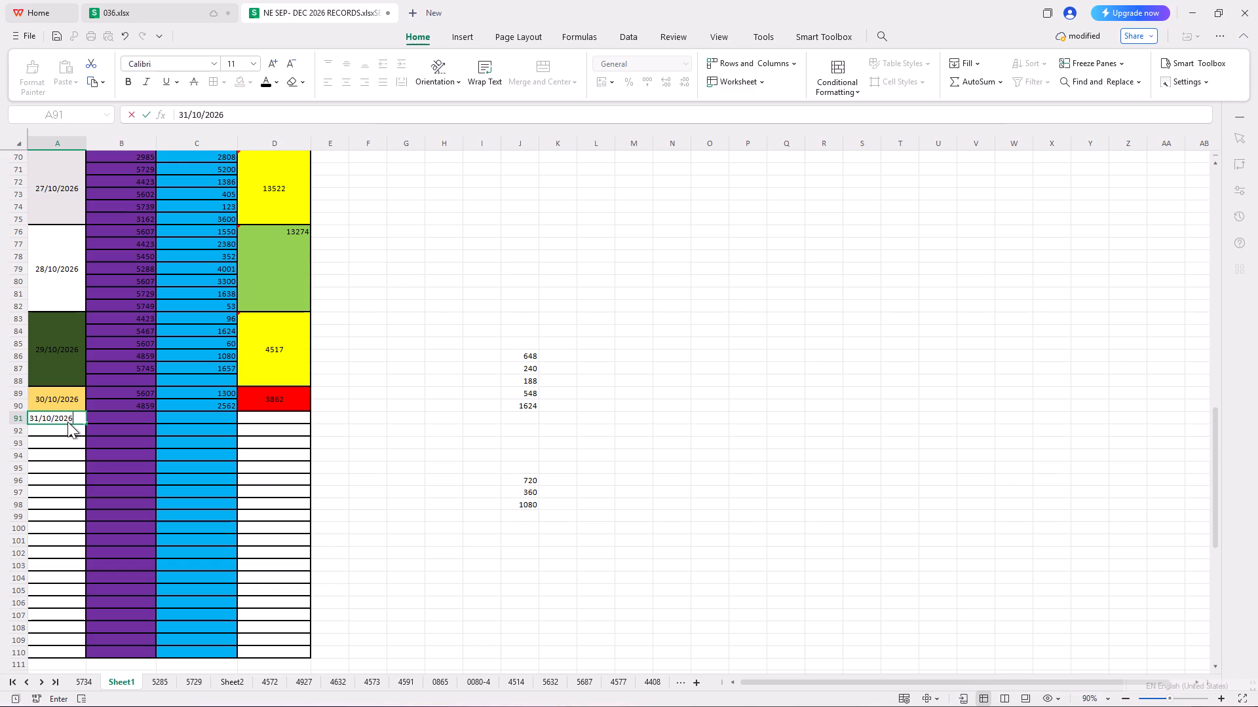
pyautogui.click(451, 450)
# Delete the loose working numbers beside the table in cells J86 to K108.
pyautogui.moveTo(522, 353); pyautogui.dragTo(559, 628)
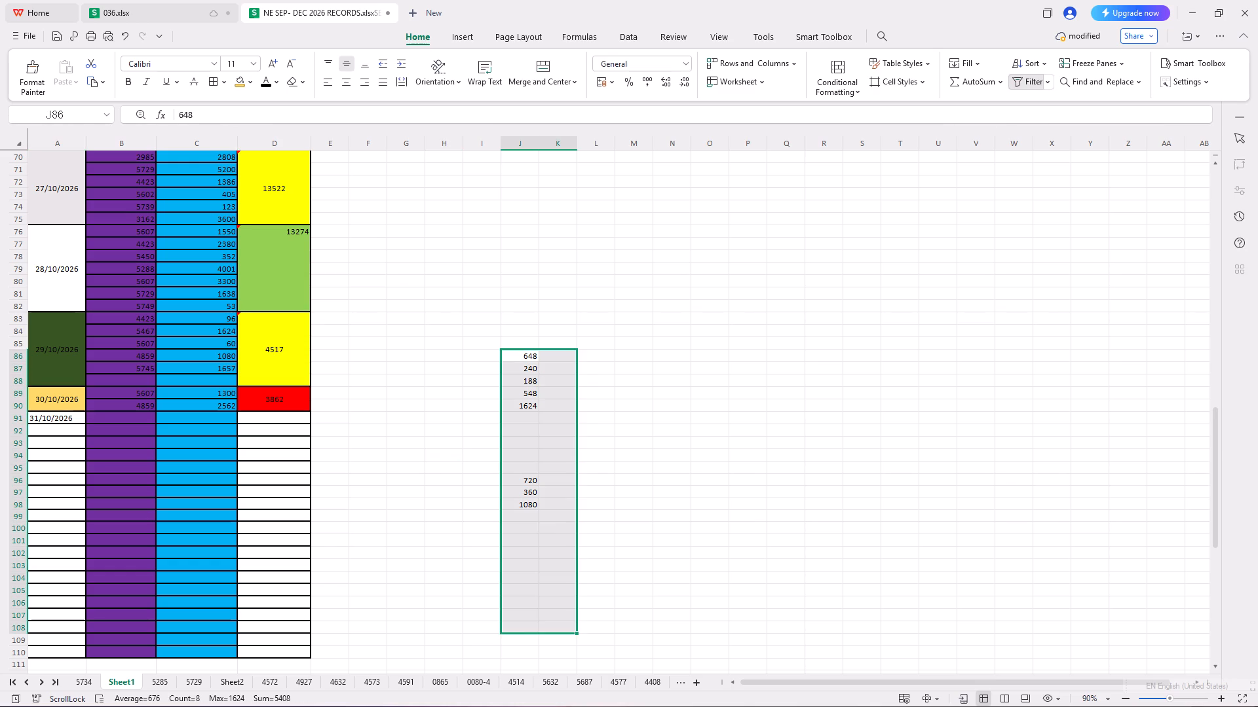
pyautogui.press('Delete')
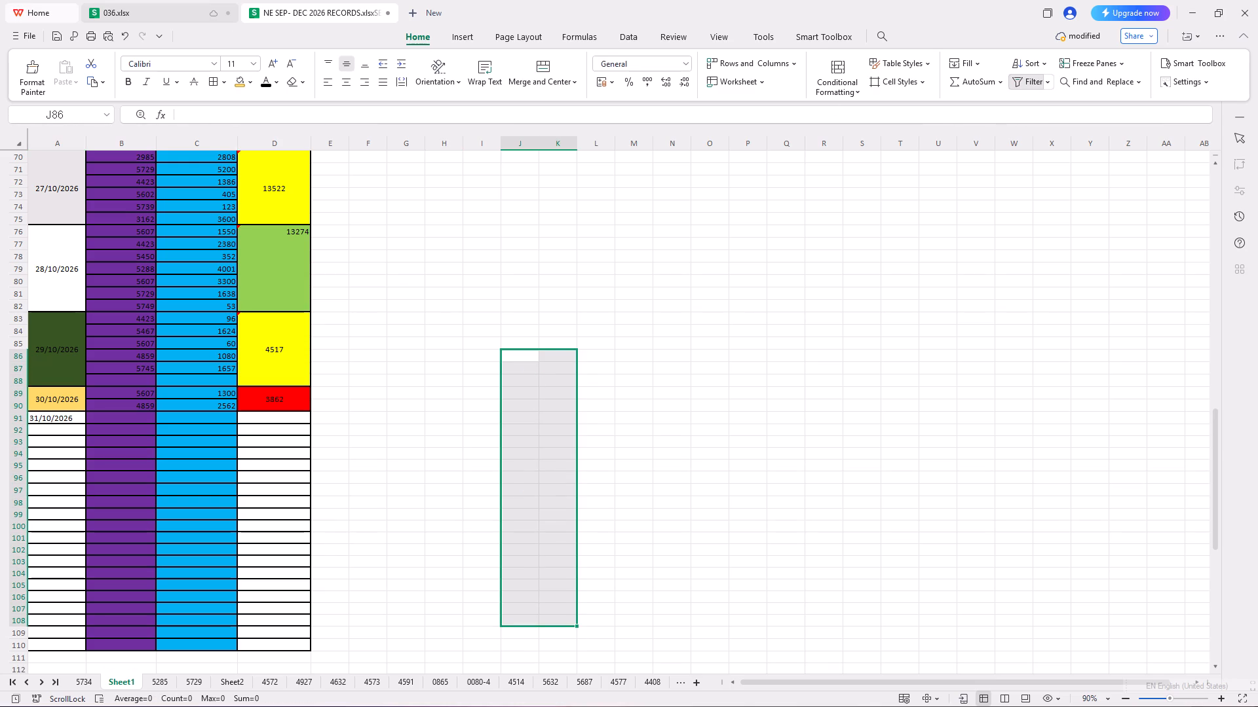
# Enter the 31/10/2026 PO numbers 4426, 5729, 5748, 5747 and 5607 in cells B91 to B95.
pyautogui.click(147, 416)
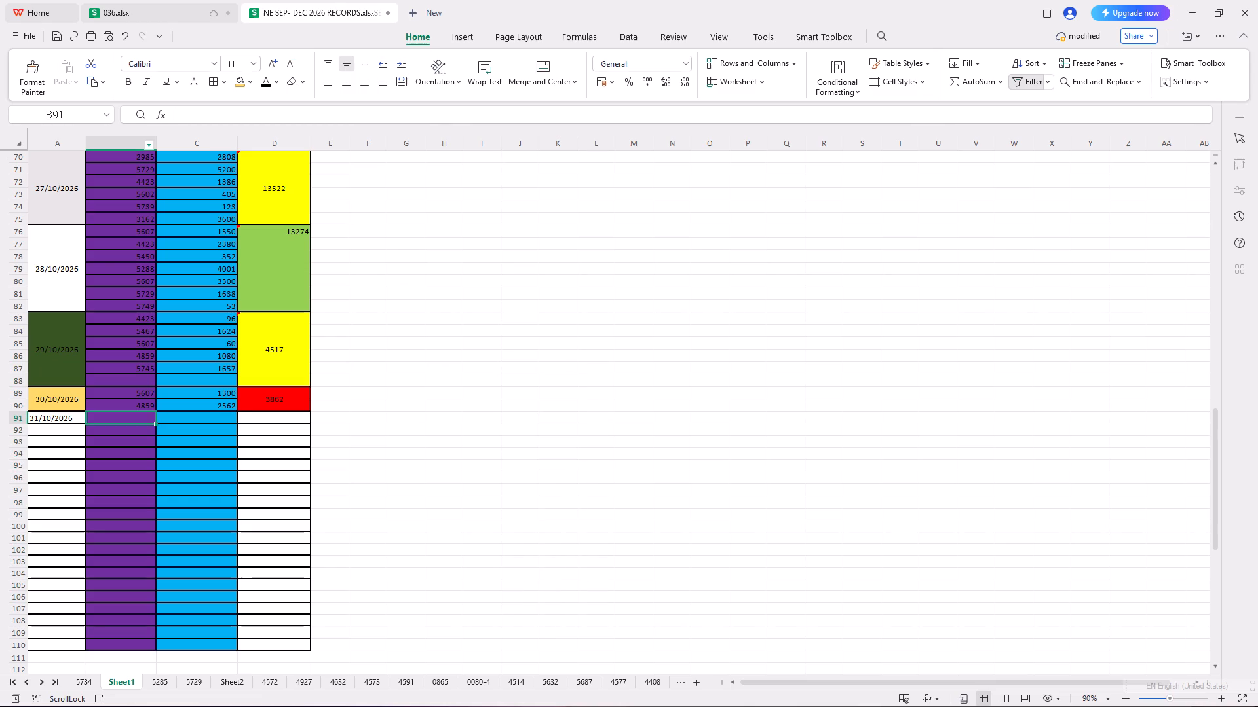
pyautogui.write('442')
pyautogui.press('6')
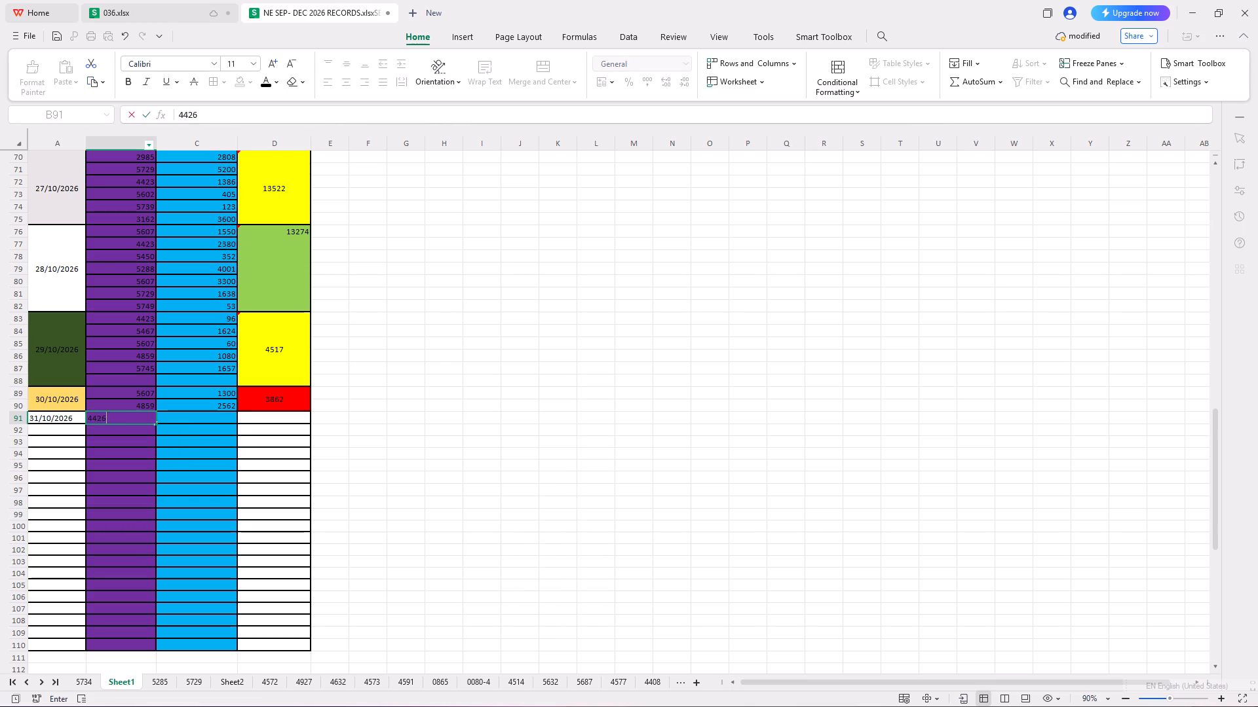
pyautogui.moveTo(499, 443); pyautogui.dragTo(470, 441)
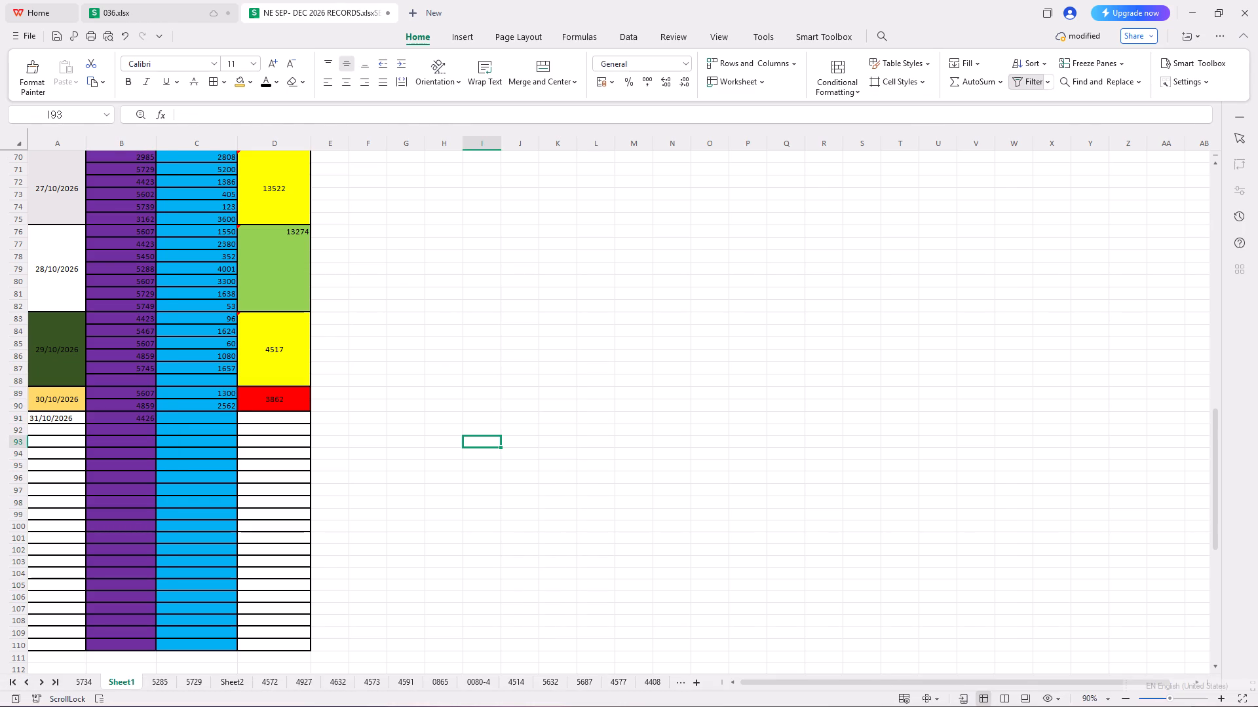
pyautogui.click(113, 423)
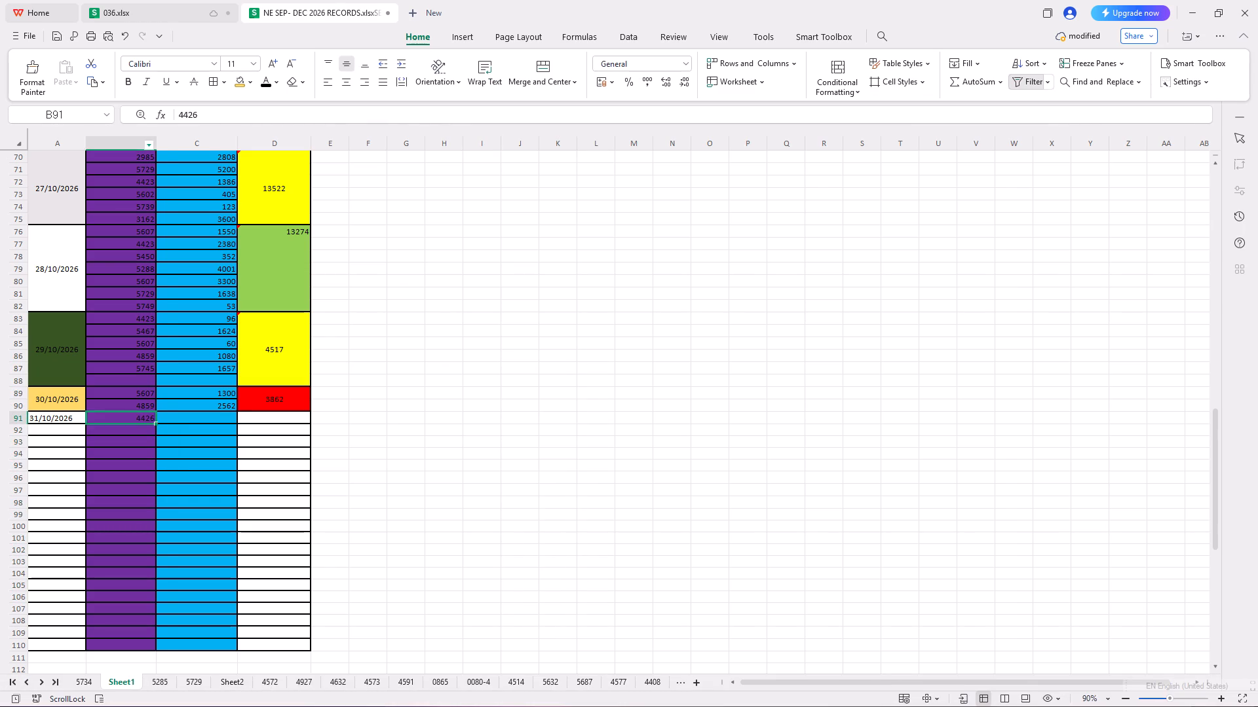
pyautogui.click(187, 419)
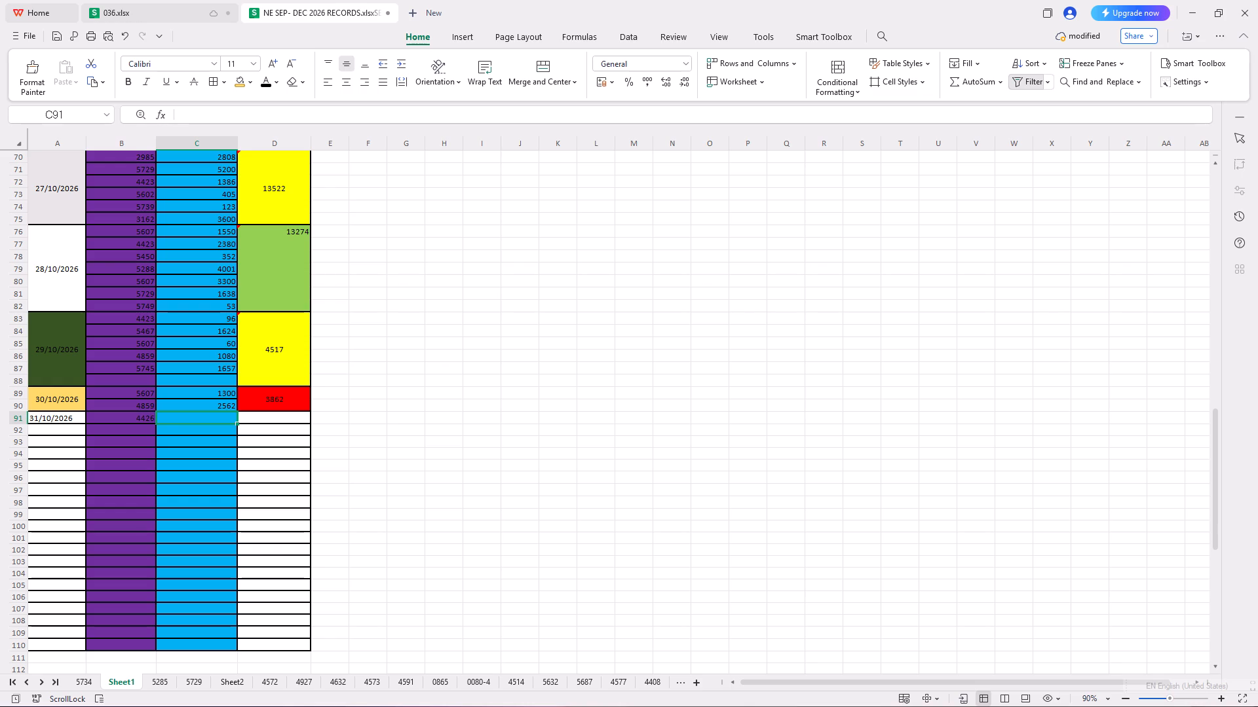
pyautogui.click(130, 433)
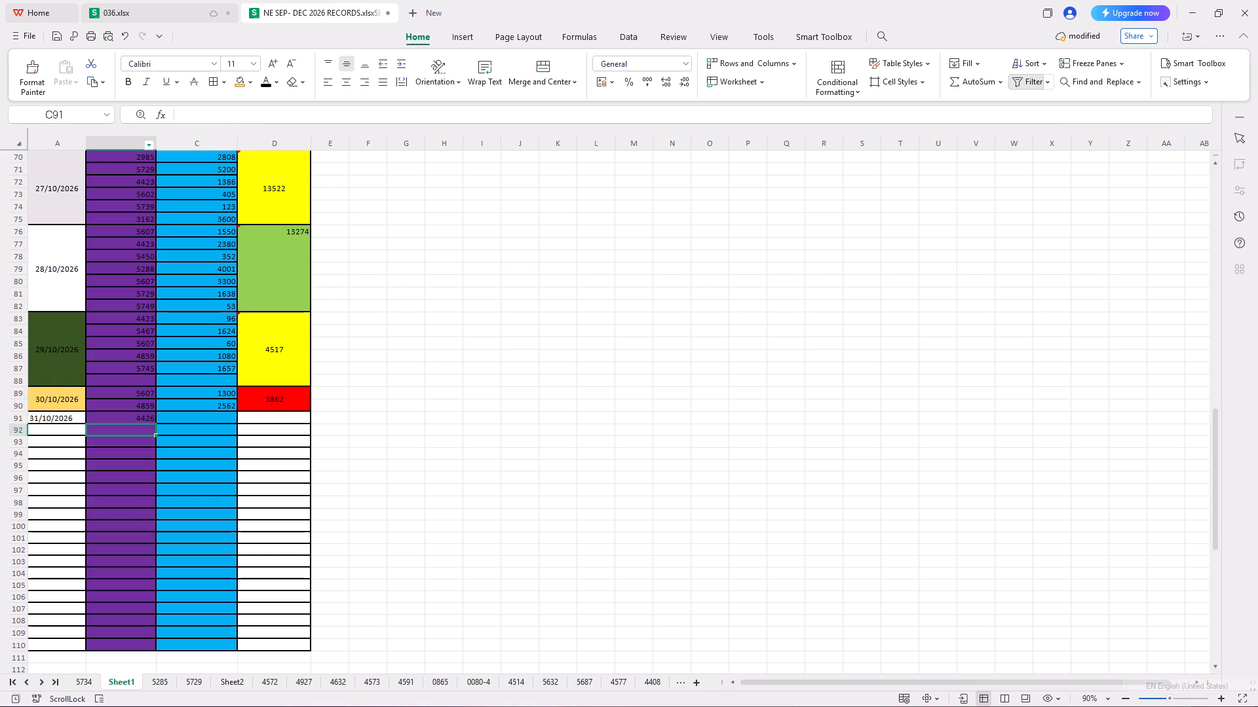
pyautogui.write('5729')
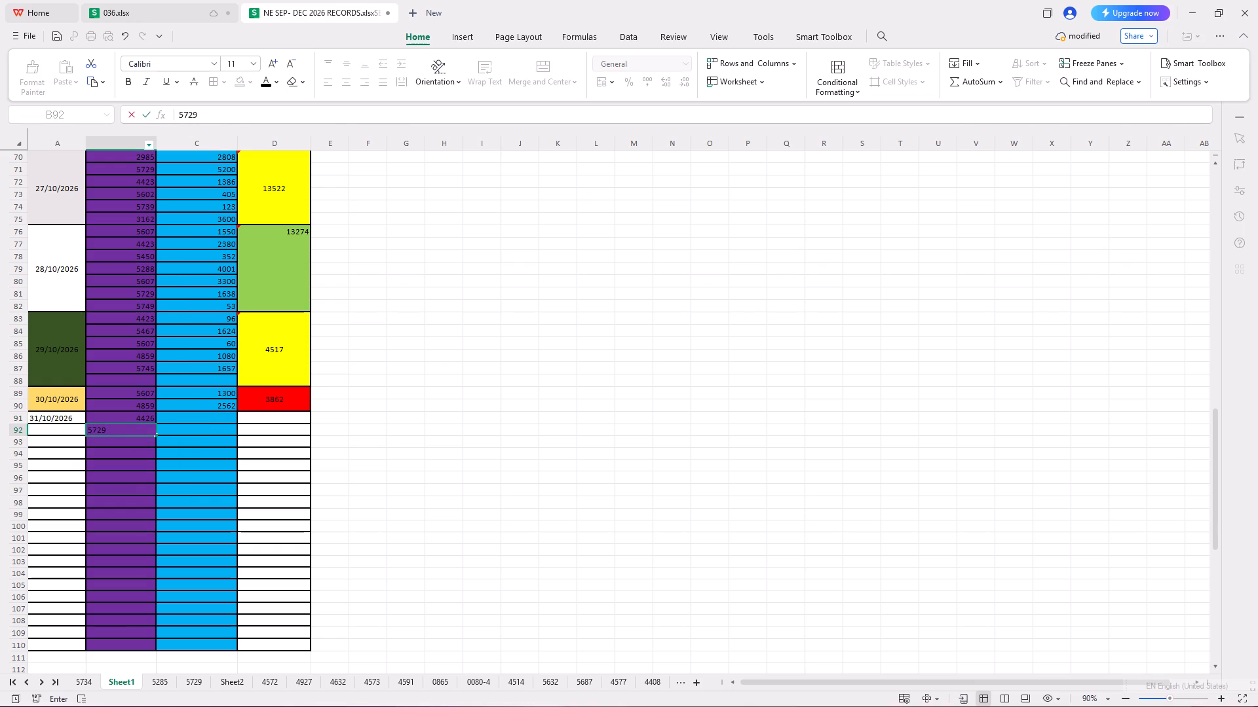
pyautogui.click(133, 442)
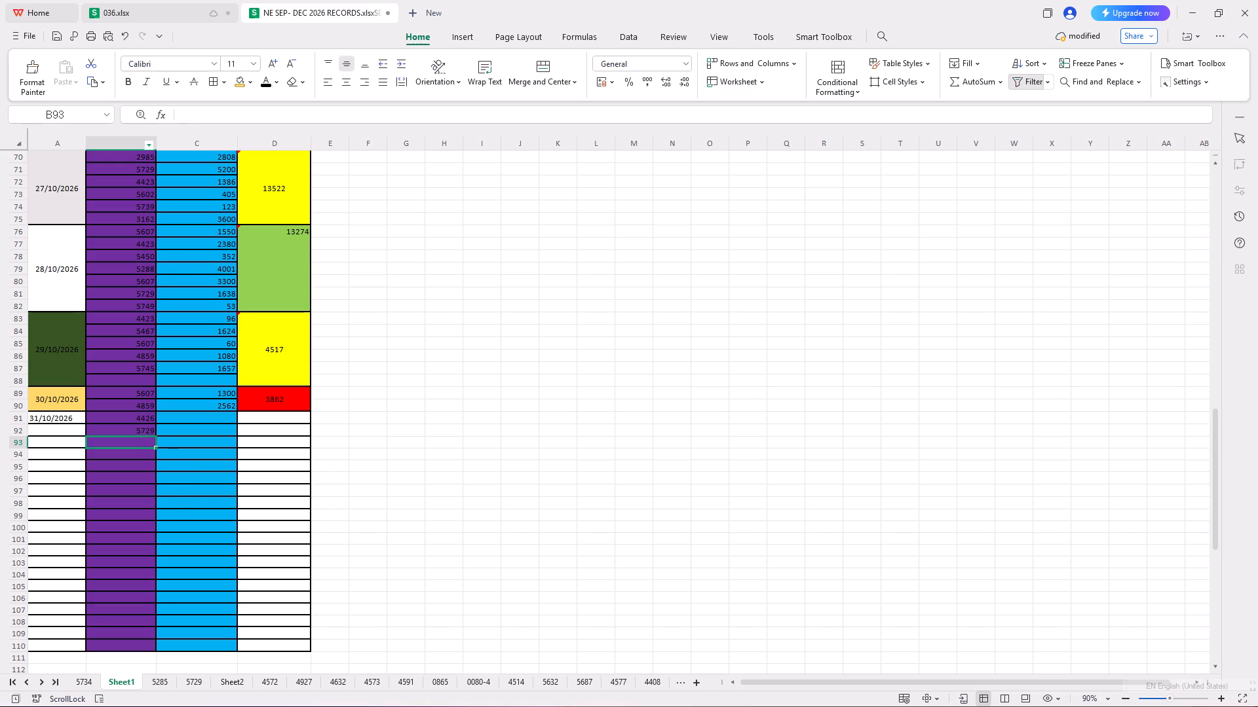
pyautogui.write('5748')
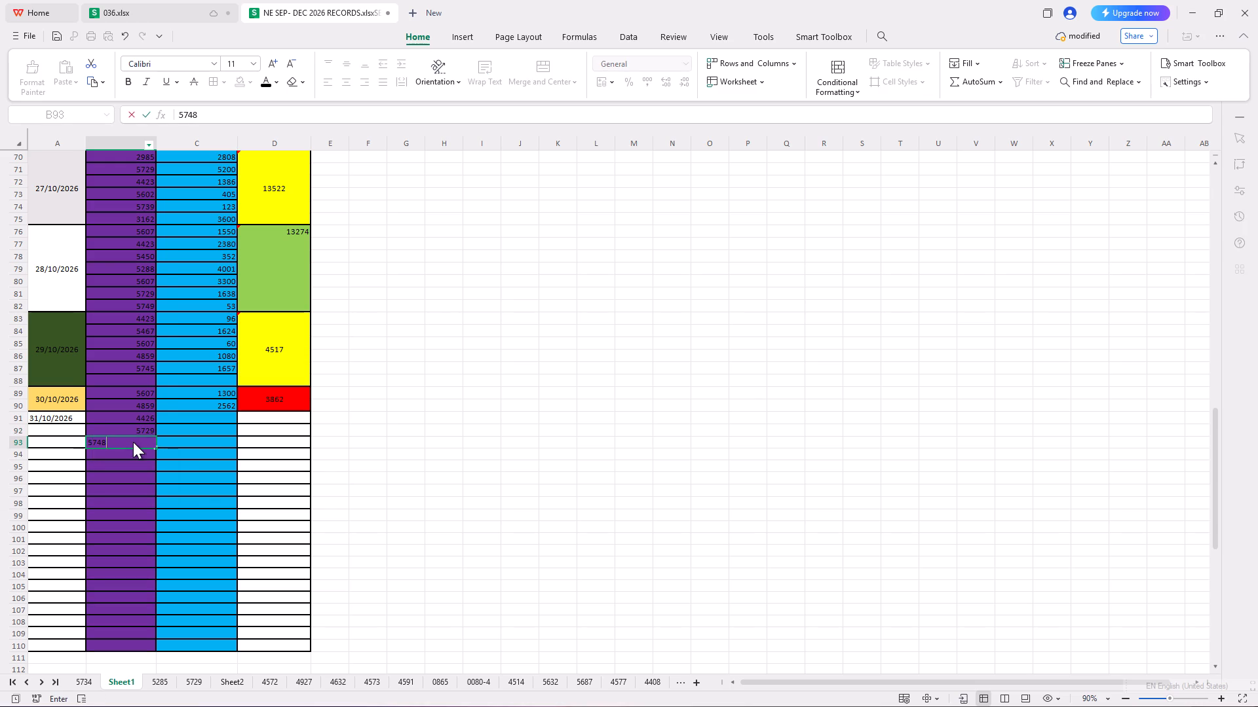
pyautogui.click(128, 455)
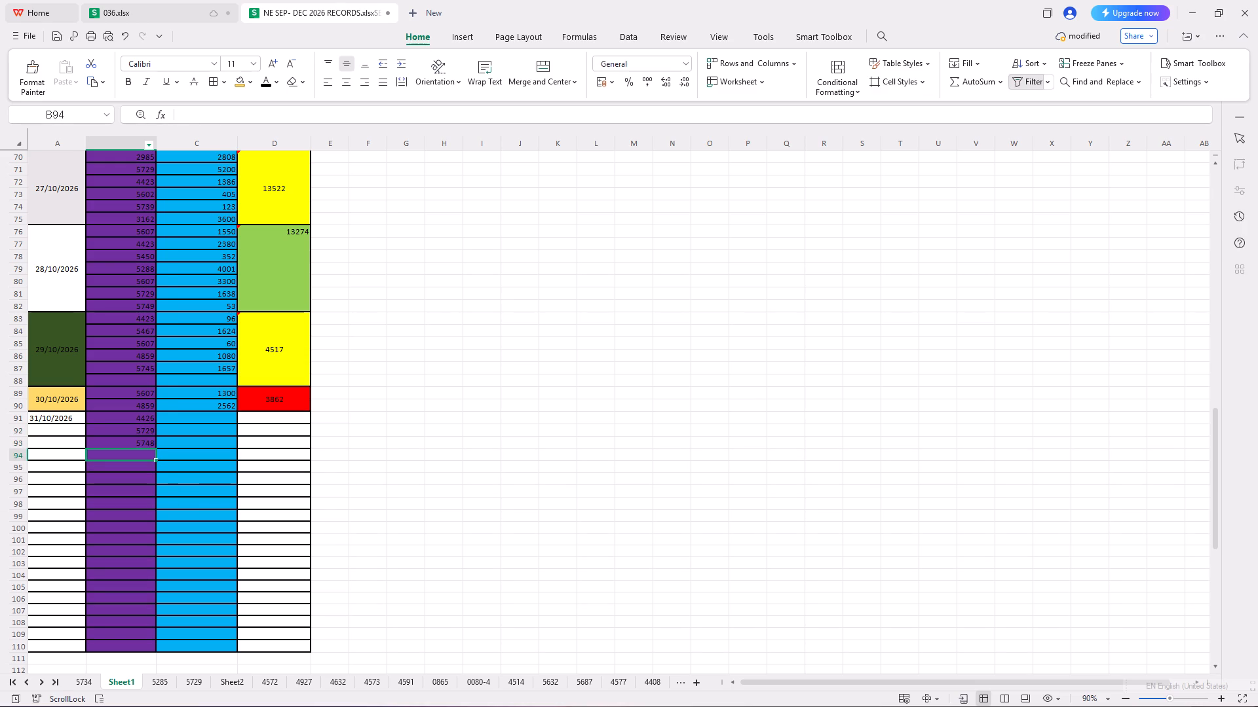
pyautogui.write('5747')
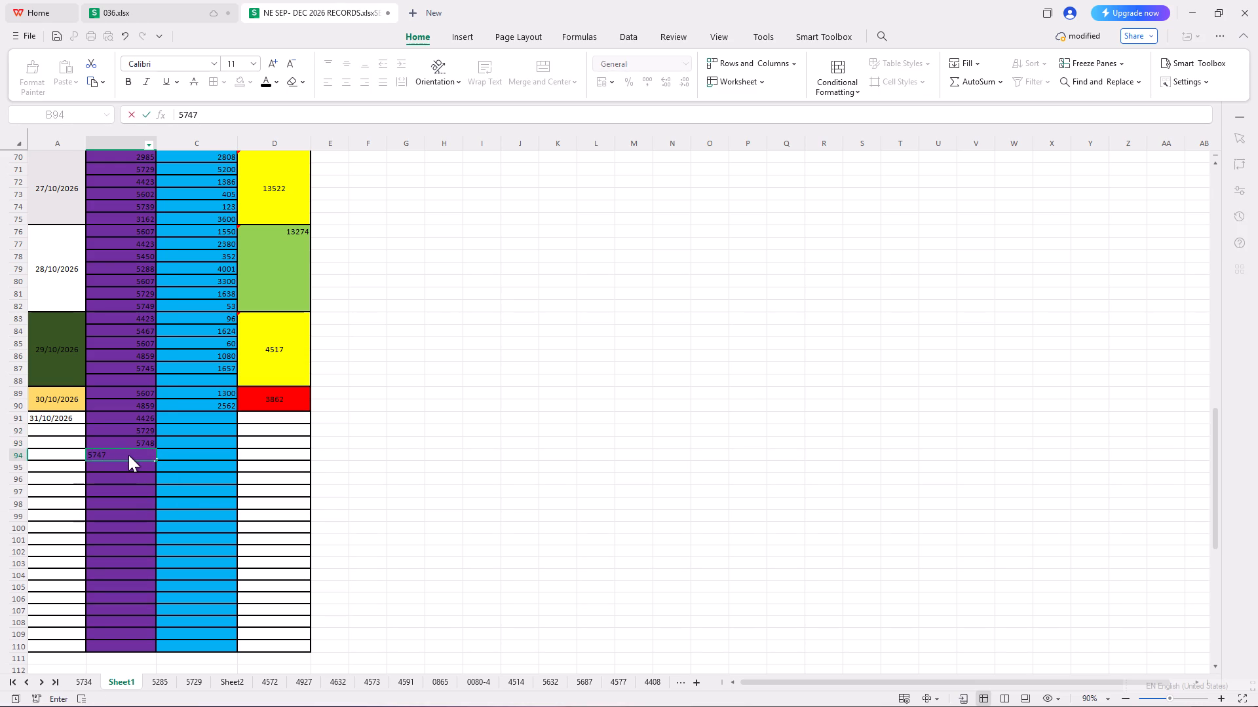
pyautogui.click(118, 473)
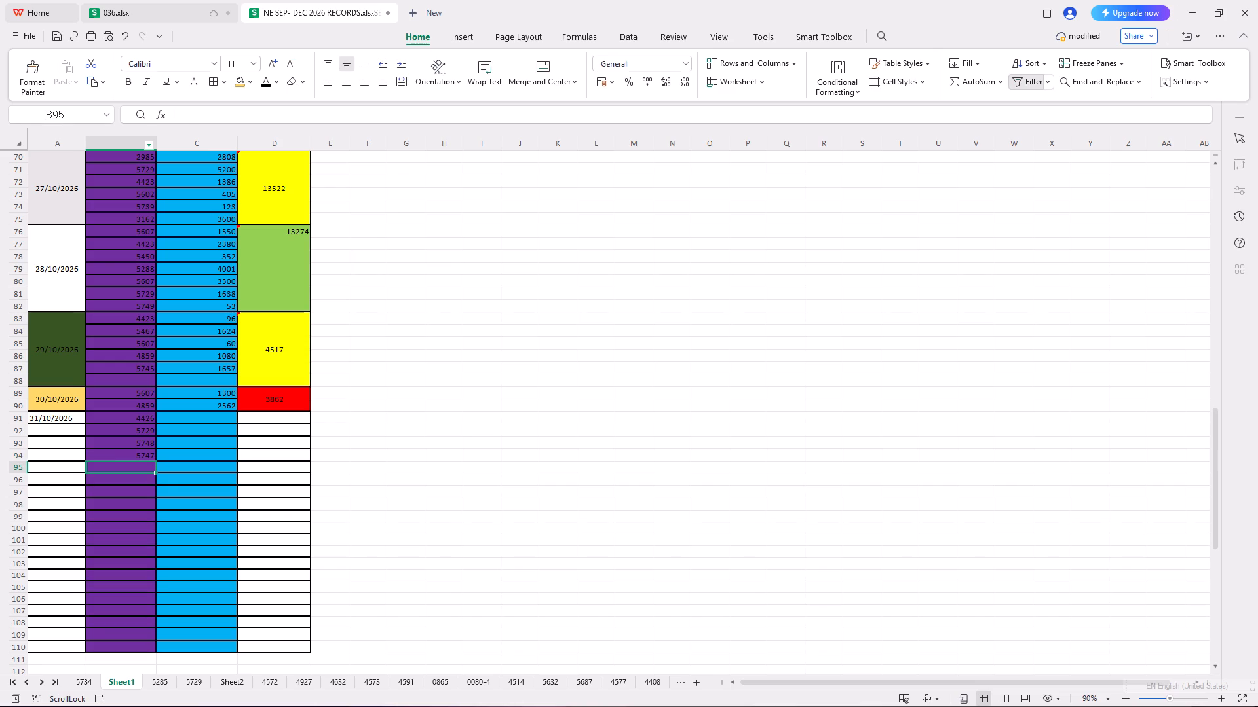
pyautogui.write('56')
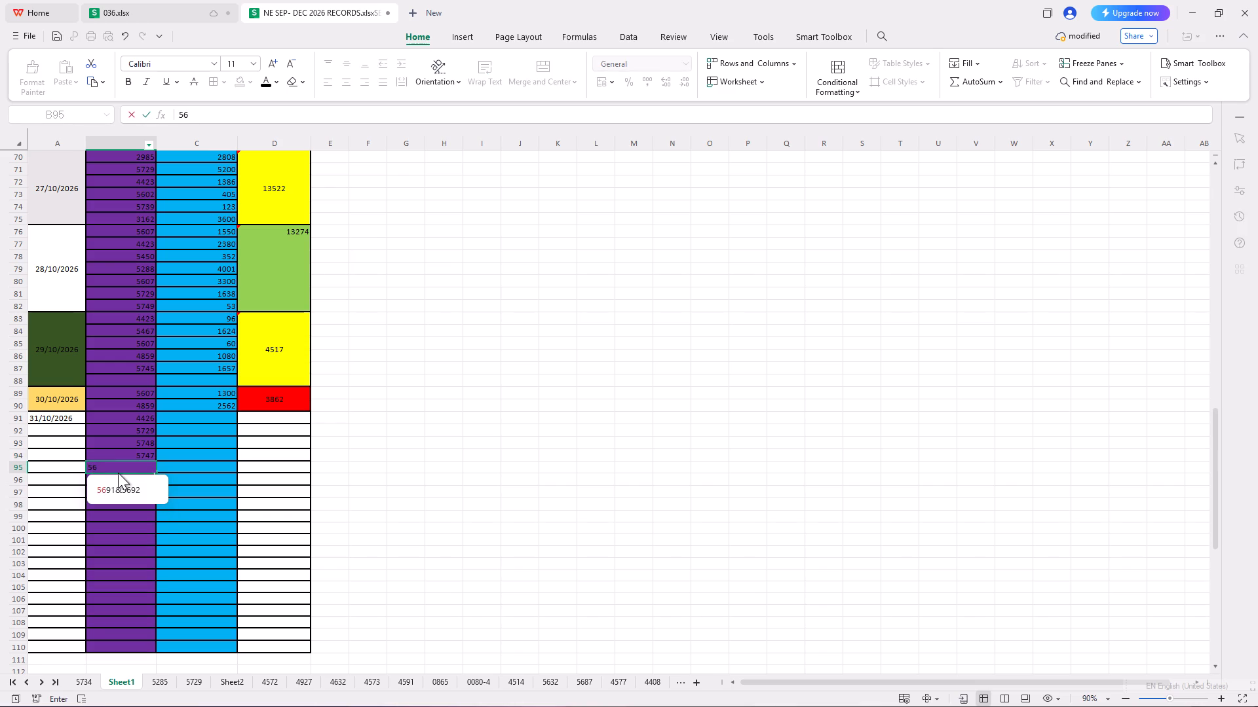
pyautogui.write('07')
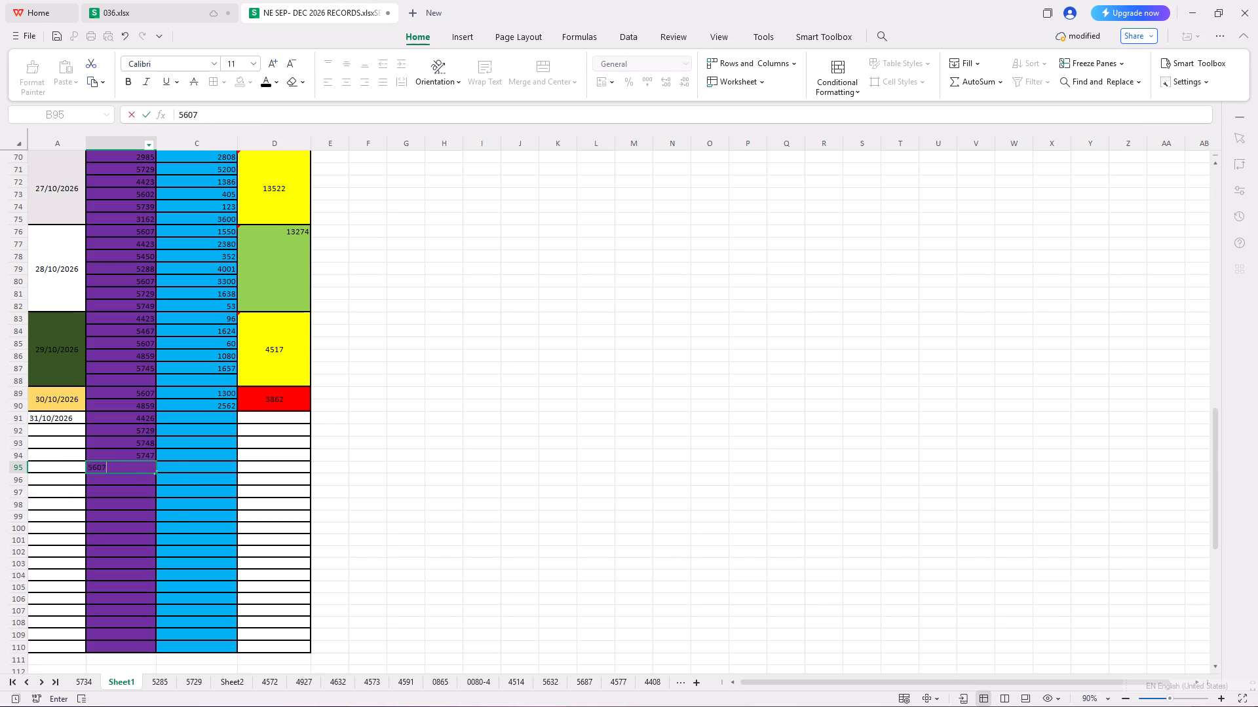
pyautogui.click(865, 456)
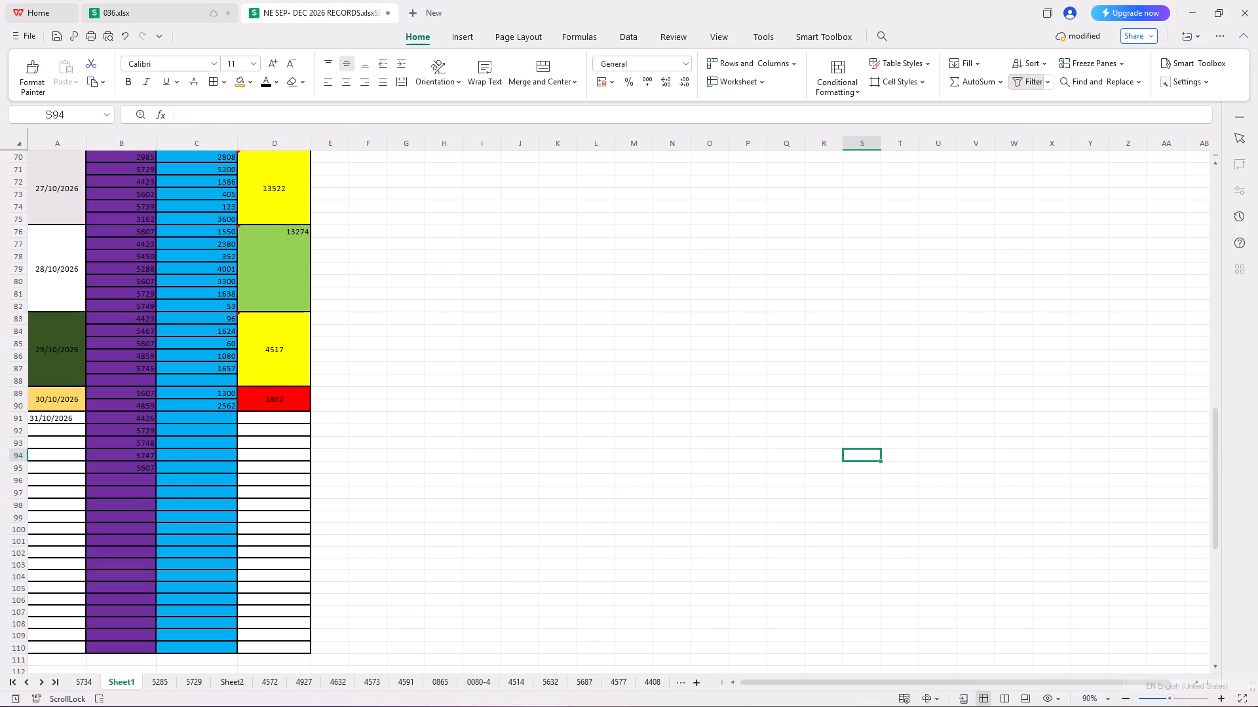